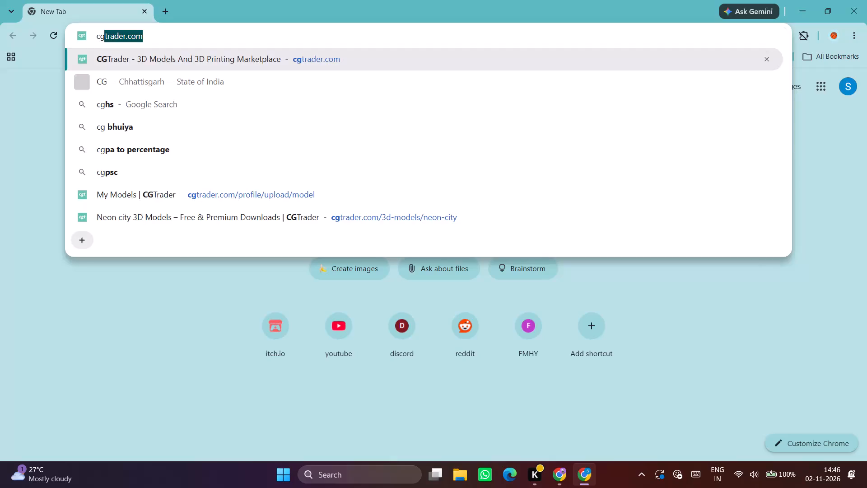
# Go to cgtrader.com and open the account's My Models list.
pyautogui.press('Return')
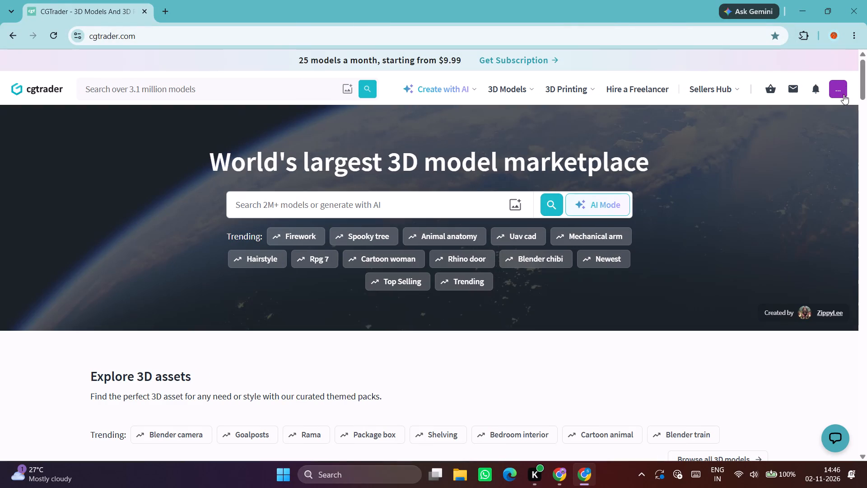
pyautogui.click(837, 91)
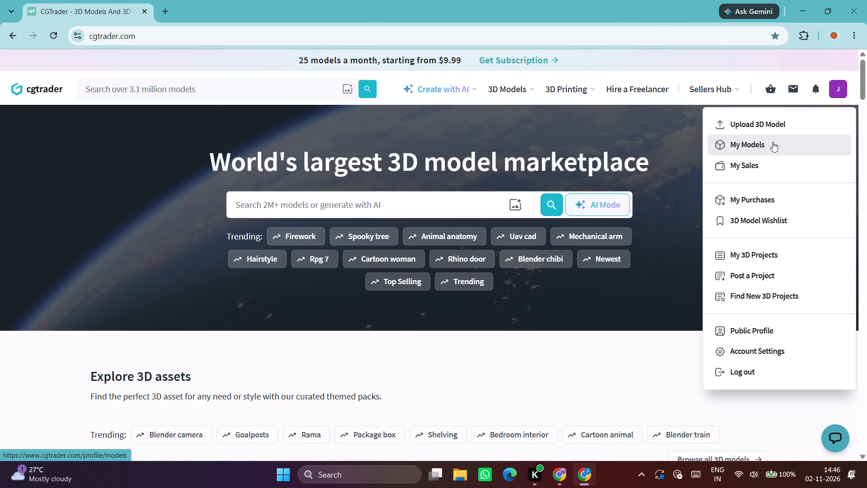
pyautogui.click(773, 142)
# Open the ATOMIX draft from the models list for editing in the model upload form.
pyautogui.scroll(-1, 573, 335)
pyautogui.click(570, 389)
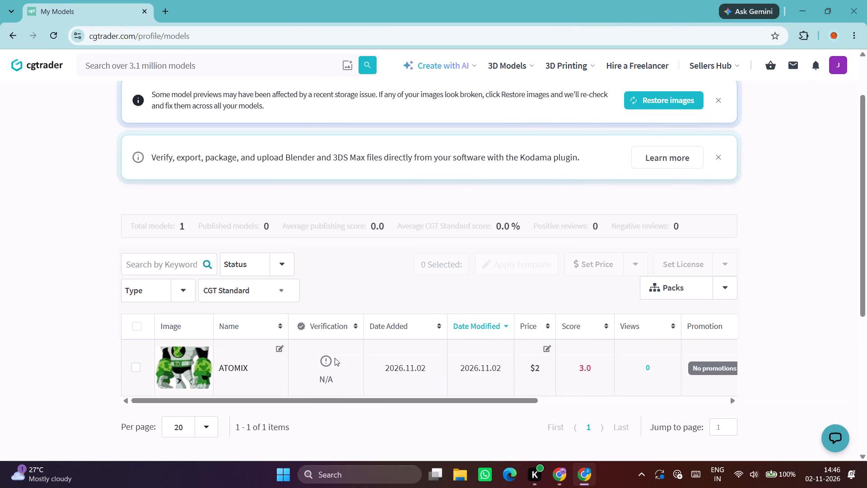
pyautogui.click(248, 363)
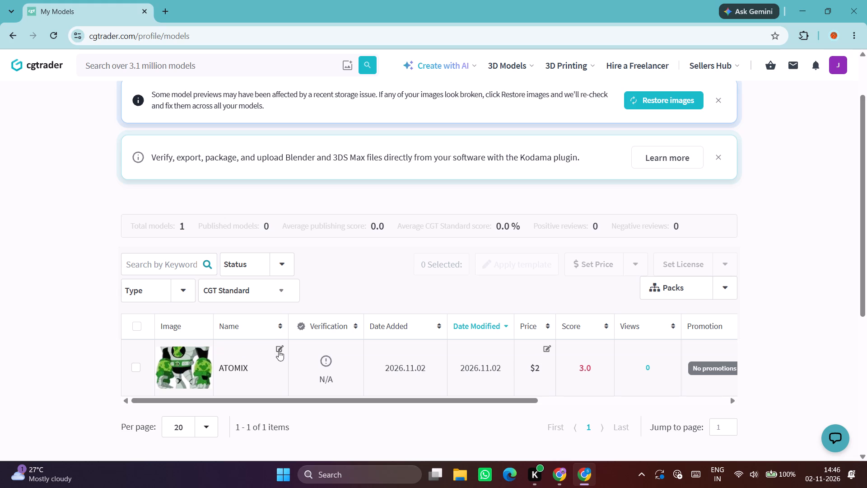
pyautogui.click(279, 351)
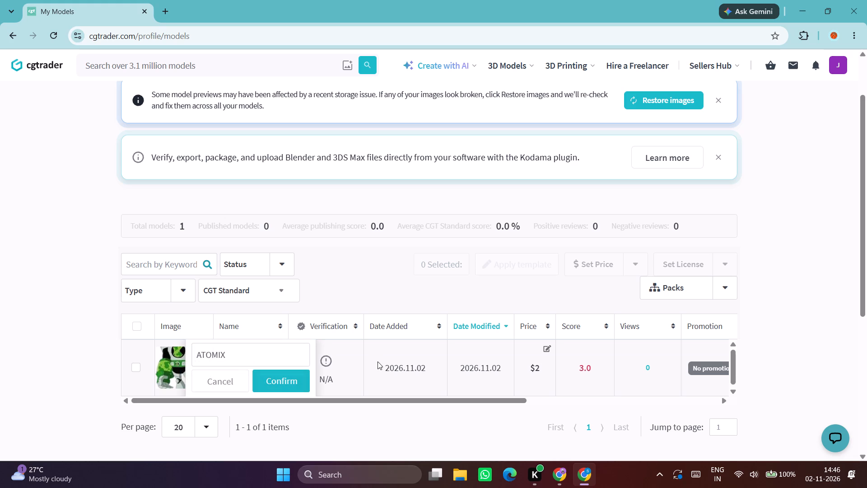
pyautogui.click(378, 363)
pyautogui.hscroll(-4, 584, 385)
pyautogui.click(709, 365)
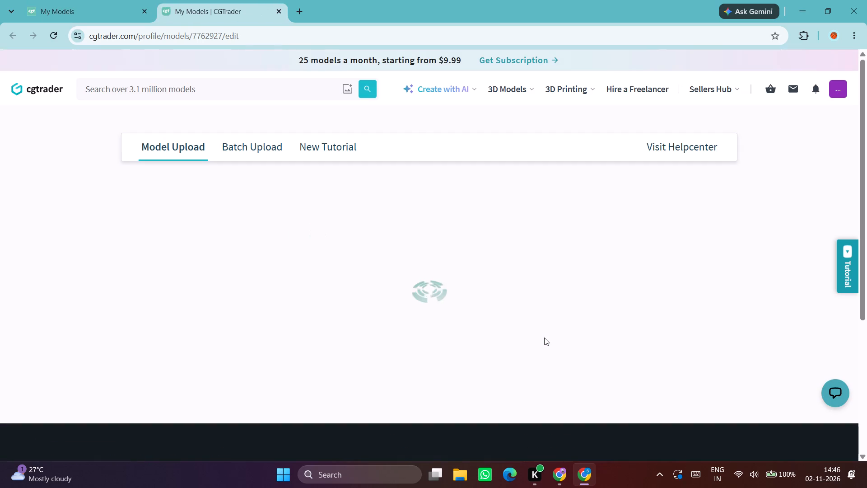
# Publish the ATOMIX draft with its existing form settings and dismiss the "Boost your experience" overlay.
pyautogui.scroll(-1, 544, 338)
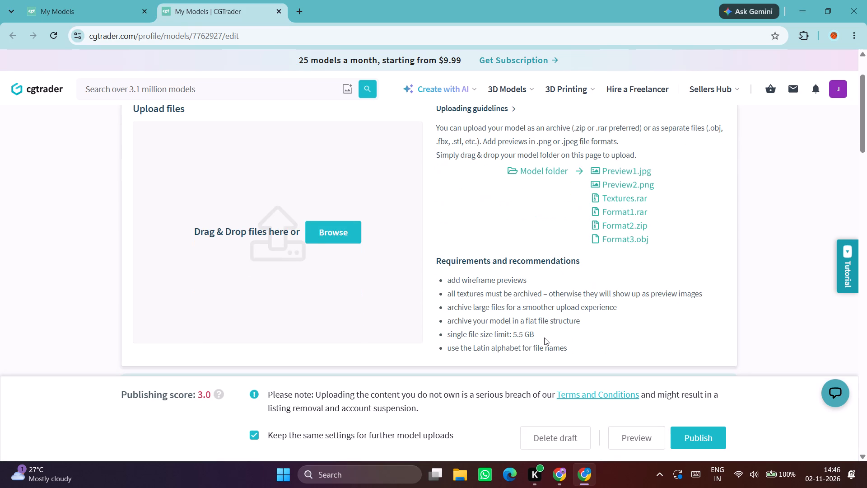
pyautogui.scroll(-5, 544, 338)
pyautogui.click(718, 440)
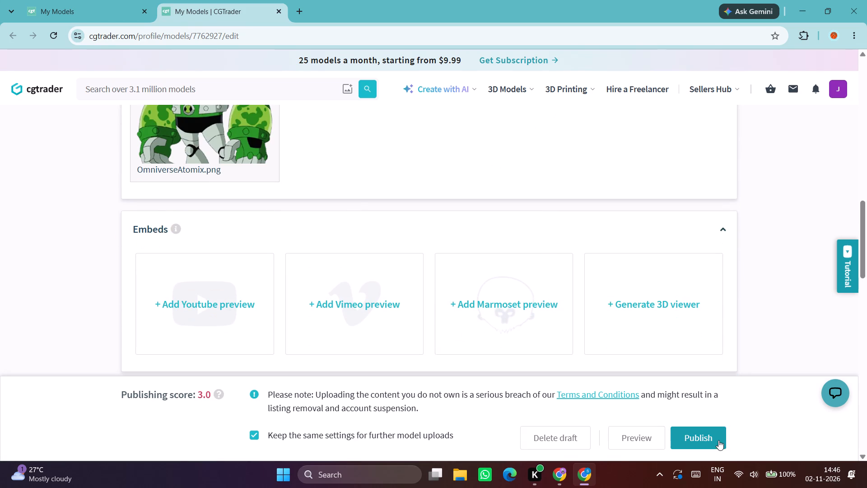
pyautogui.scroll(-11, 631, 333)
pyautogui.scroll(1, 631, 333)
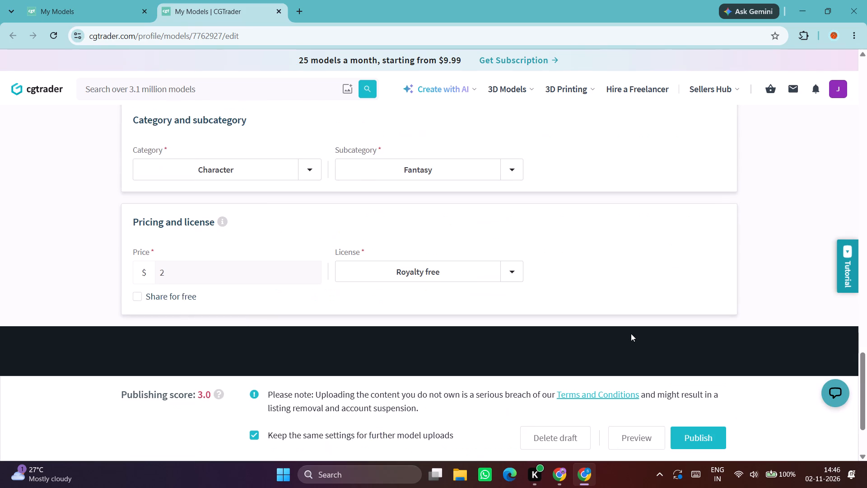
pyautogui.scroll(1, 631, 333)
pyautogui.scroll(-7, 631, 333)
pyautogui.scroll(1, 690, 319)
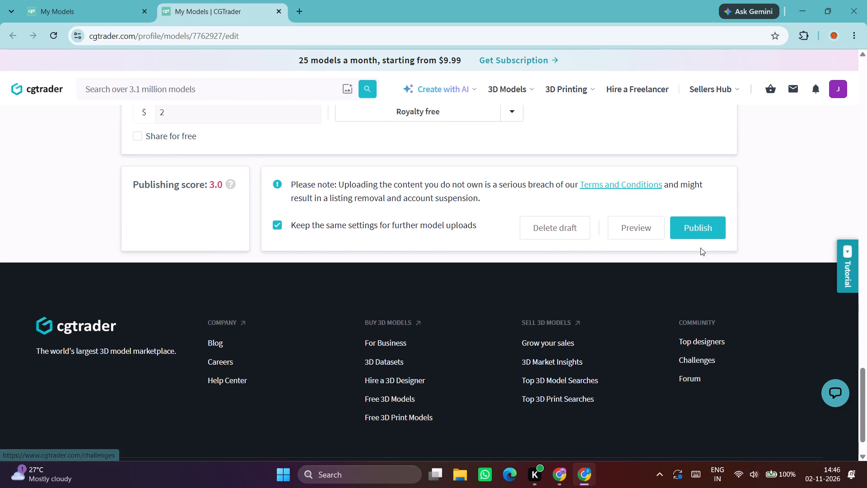
pyautogui.click(696, 229)
pyautogui.click(696, 229)
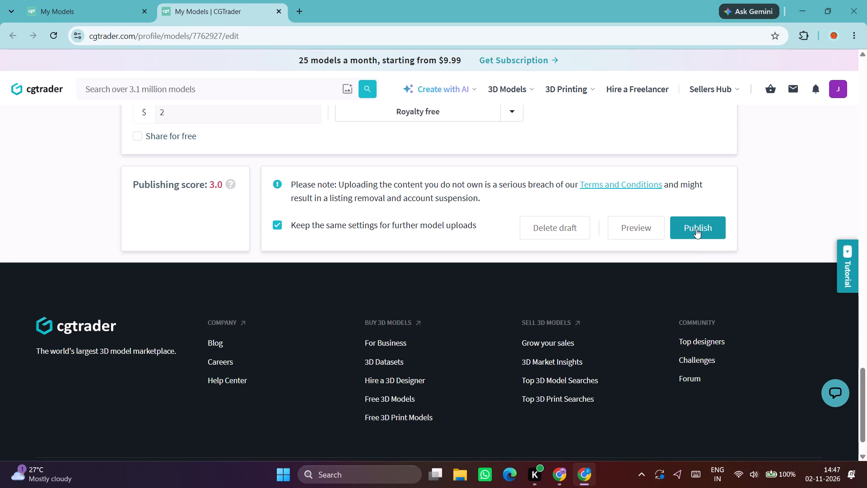
pyautogui.scroll(3, 696, 229)
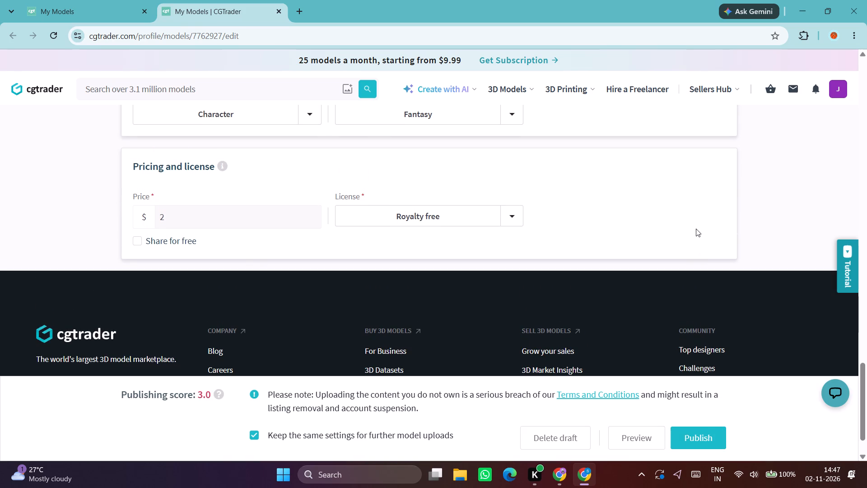
pyautogui.click(693, 437)
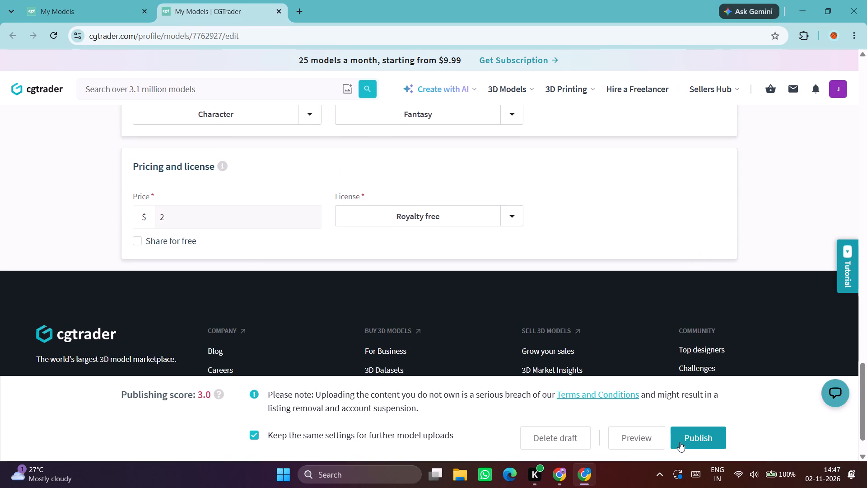
pyautogui.click(680, 442)
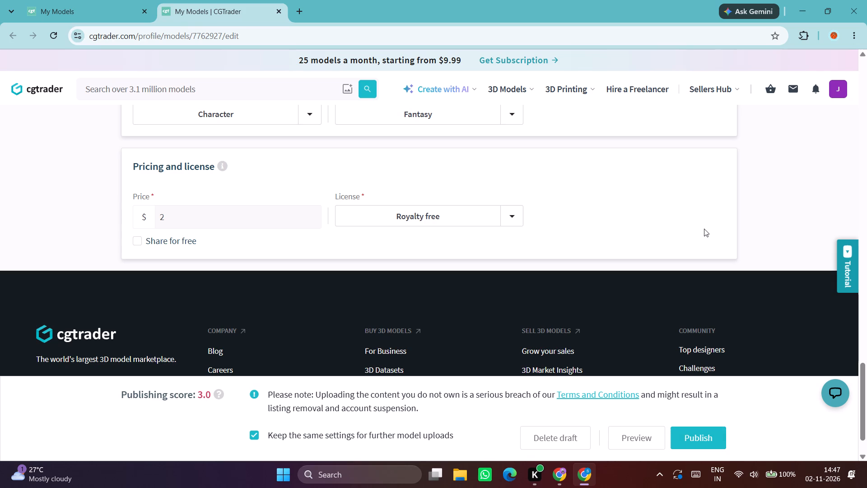
pyautogui.scroll(18, 704, 229)
pyautogui.click(846, 87)
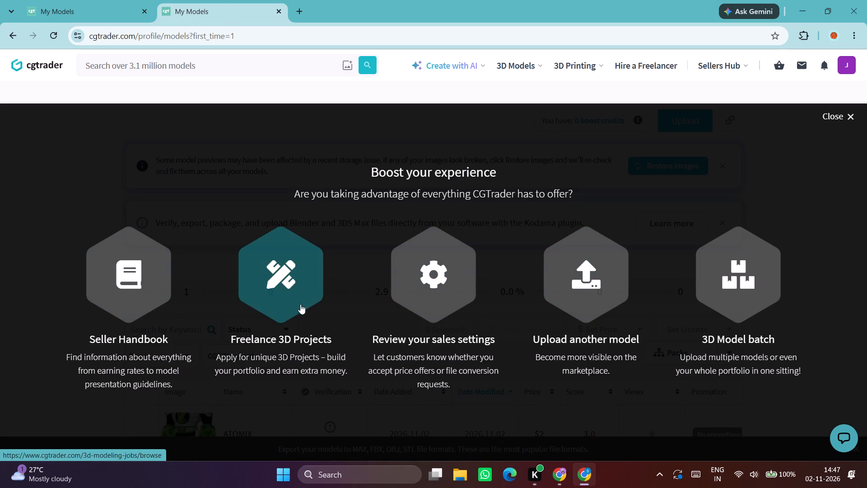
pyautogui.click(743, 189)
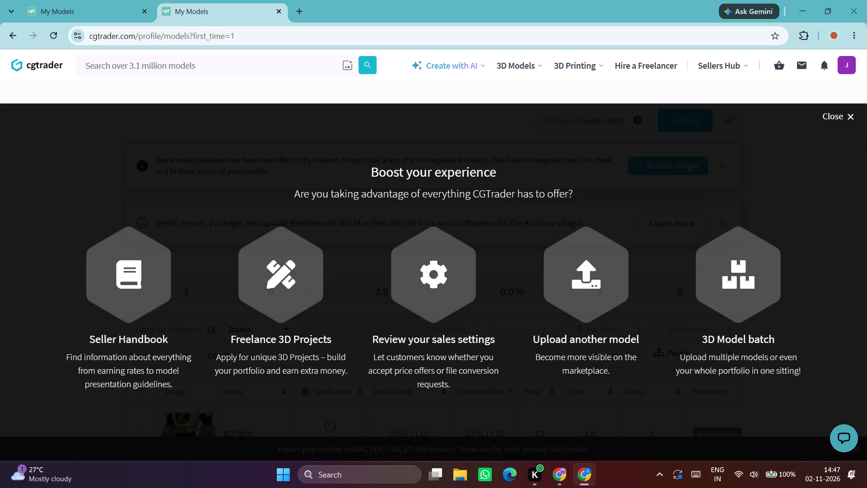
pyautogui.click(851, 122)
# Check the status and subscription details of ATOMIX in the models list.
pyautogui.scroll(-2, 573, 306)
pyautogui.scroll(2, 573, 306)
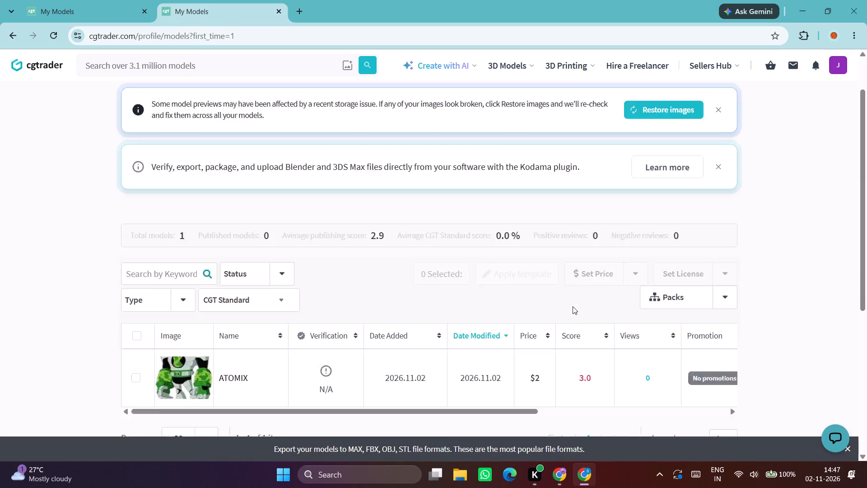
pyautogui.scroll(2, 573, 306)
pyautogui.scroll(-1, 573, 306)
pyautogui.hscroll(-4, 588, 308)
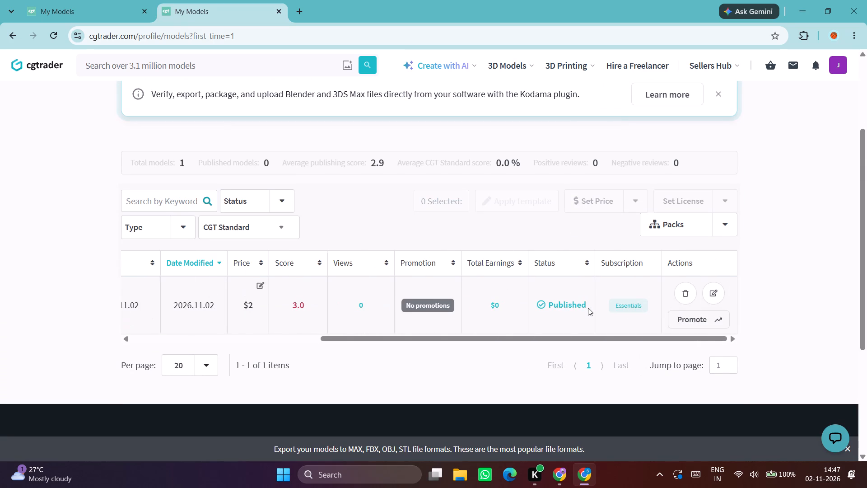
pyautogui.hscroll(-1, 588, 308)
pyautogui.hscroll(6, 538, 324)
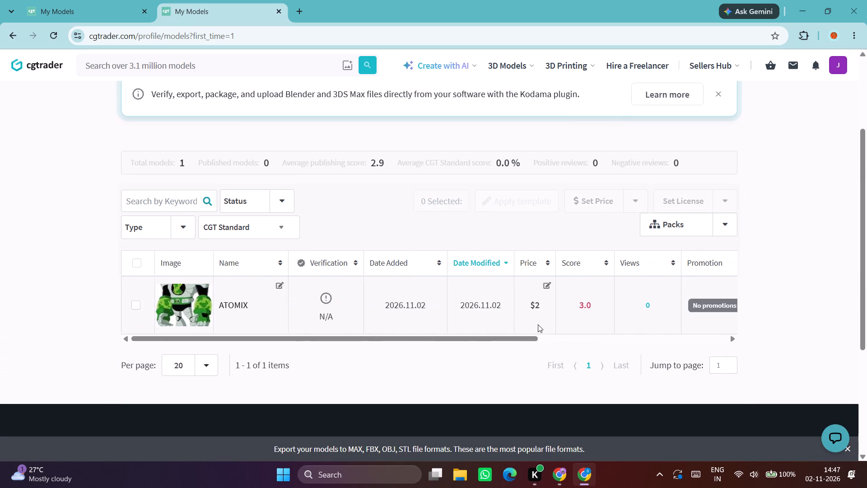
# Reload the models list in the original browser tab and check the publishing status of ATOMIX there.
pyautogui.click(98, 6)
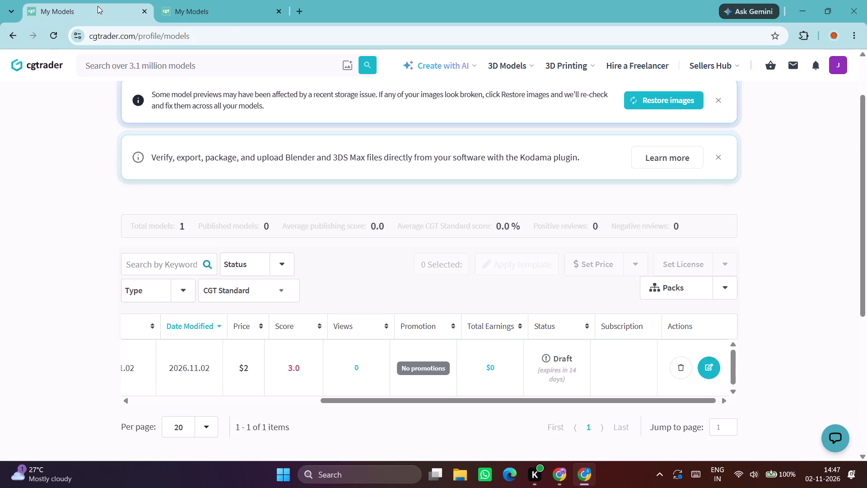
pyautogui.click(56, 39)
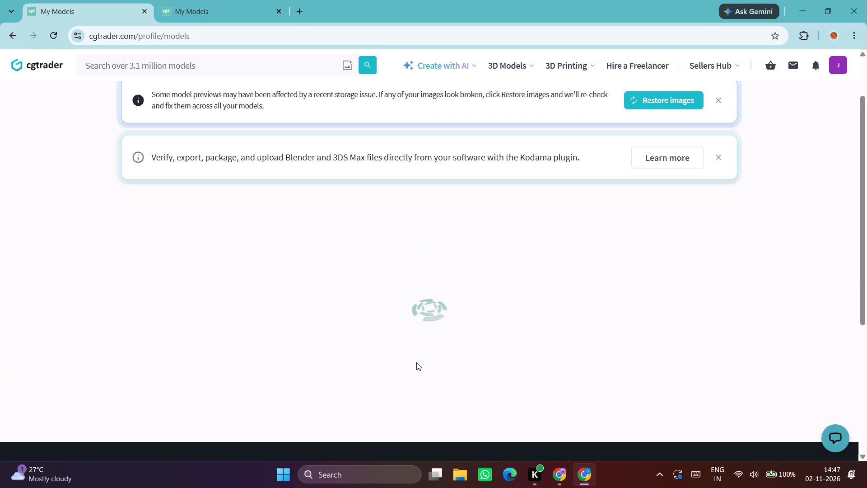
pyautogui.scroll(-1, 416, 362)
pyautogui.hscroll(-5, 485, 333)
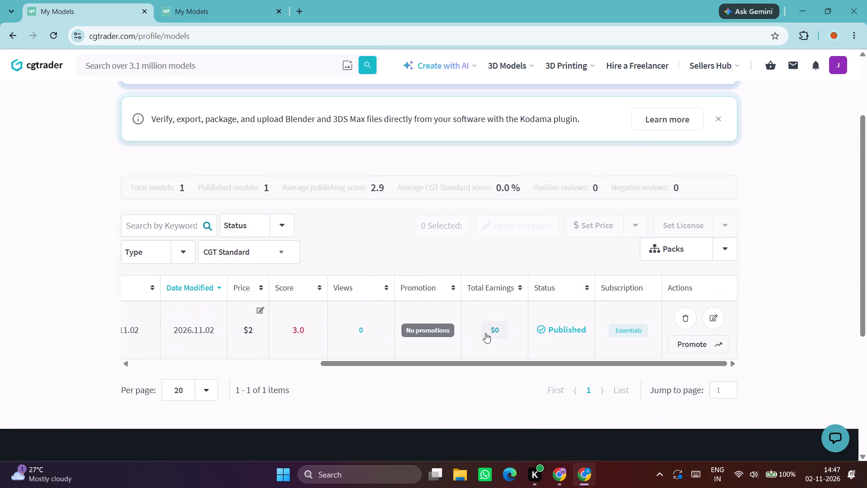
# Return to the marketplace homepage and search the models for "atomix".
pyautogui.click(190, 27)
pyautogui.click(8, 138)
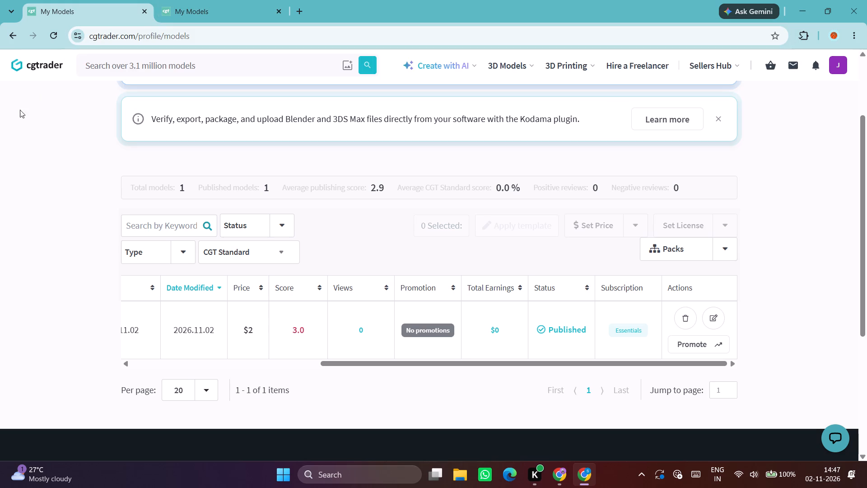
pyautogui.click(52, 57)
pyautogui.click(50, 63)
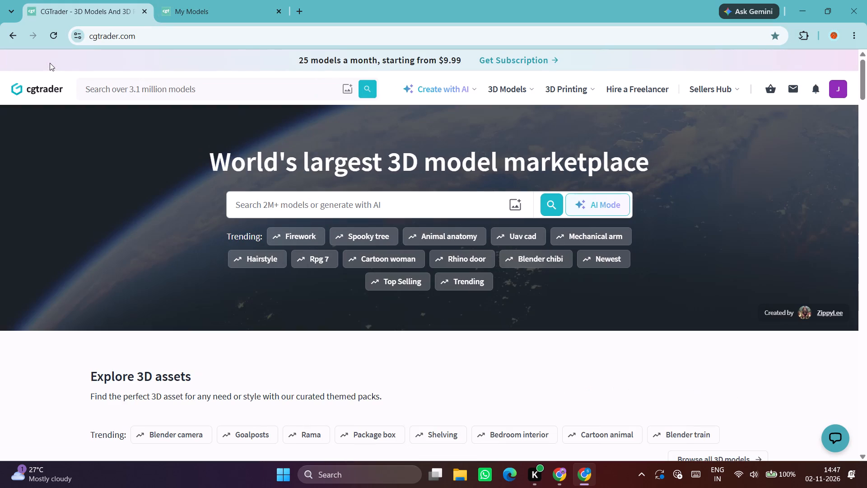
pyautogui.click(346, 194)
pyautogui.click(342, 207)
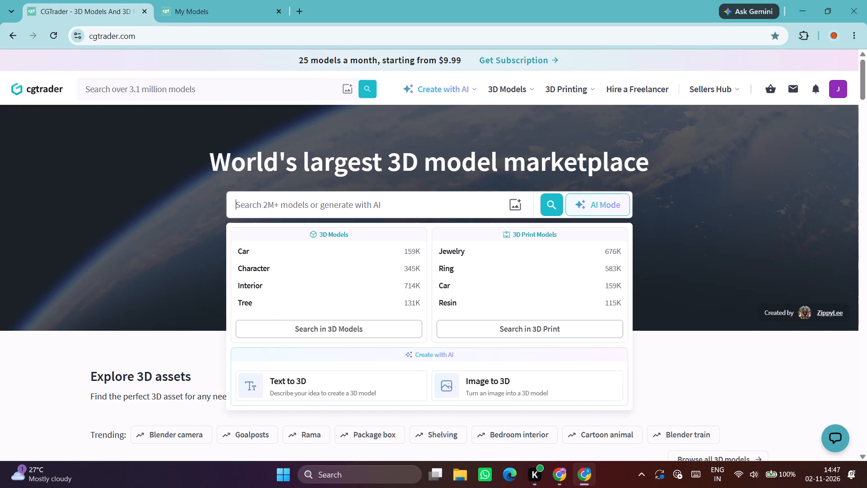
pyautogui.write('atomix')
pyautogui.press('Return')
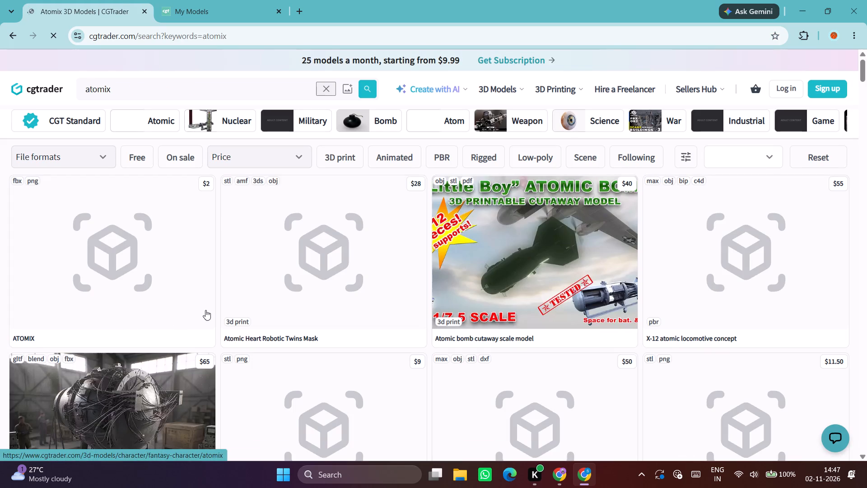
# Look through the search results and open the public listing of the ATOMIX model.
pyautogui.scroll(-5, 221, 354)
pyautogui.scroll(4, 221, 354)
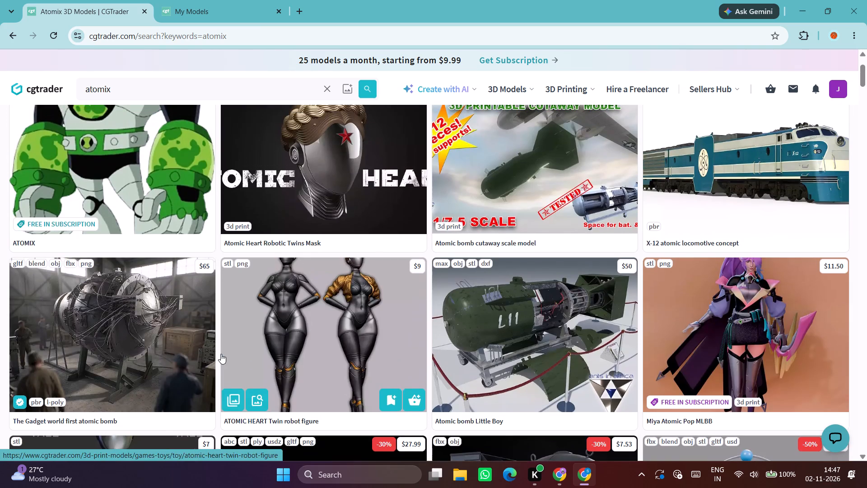
pyautogui.click(157, 182)
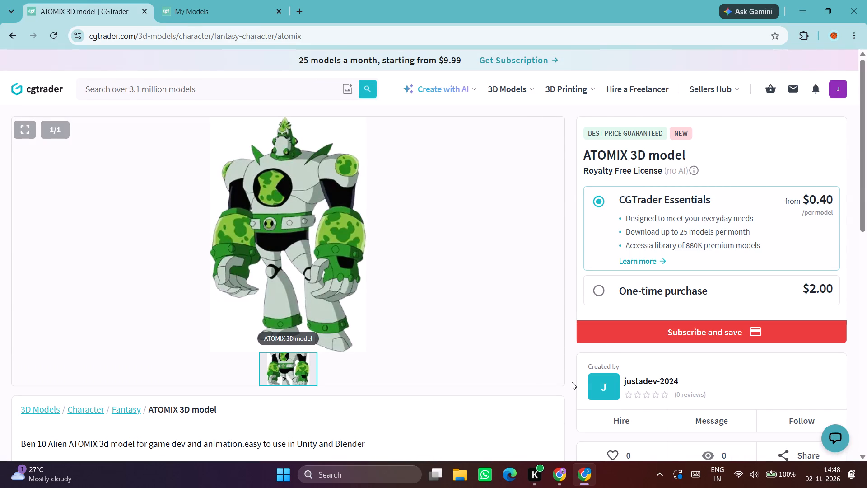
# Compare the one-time purchase and CGTrader Essentials options on the ATOMIX listing, leaving CGTrader Essentials selected.
pyautogui.click(710, 291)
pyautogui.click(607, 202)
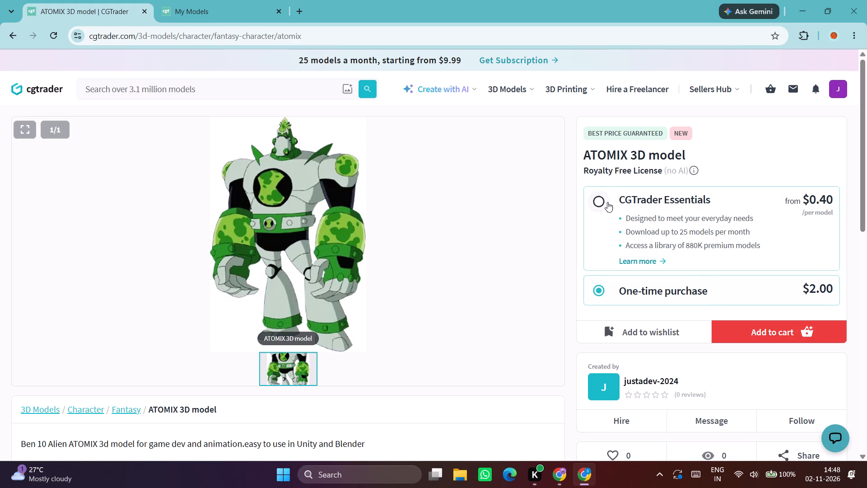
pyautogui.click(760, 301)
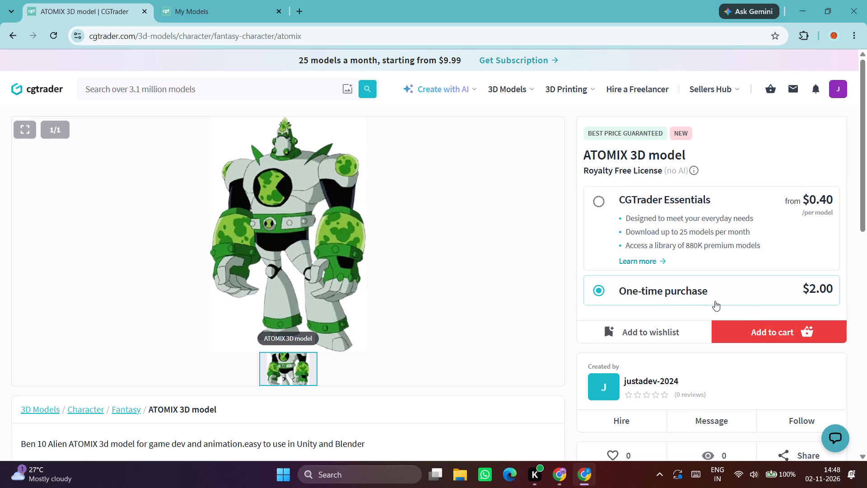
pyautogui.click(603, 206)
# Examine the ATOMIX listing's description, tags, file formats, designer-provided details, reviews and visually similar models.
pyautogui.scroll(-2, 484, 309)
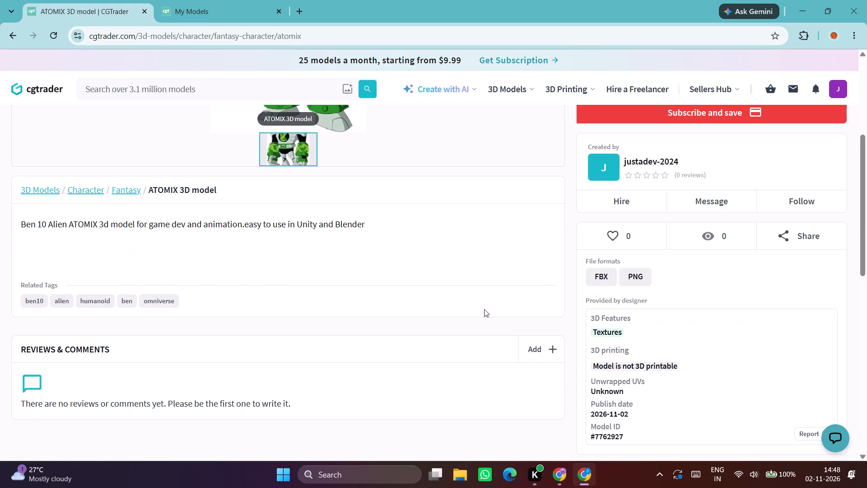
pyautogui.scroll(-3, 484, 309)
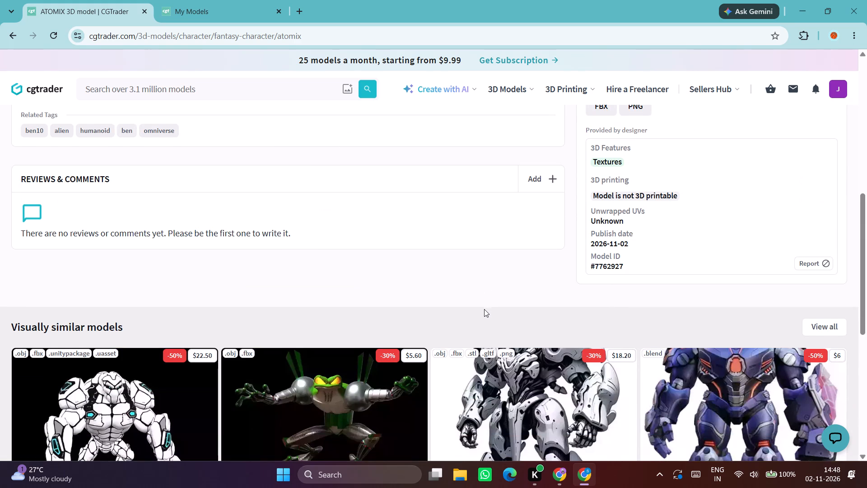
pyautogui.scroll(-1, 484, 309)
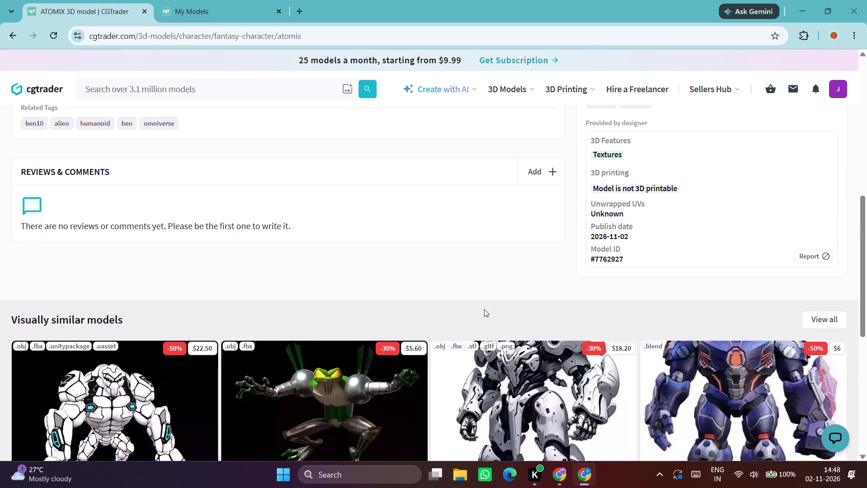
pyautogui.hscroll(1, 484, 309)
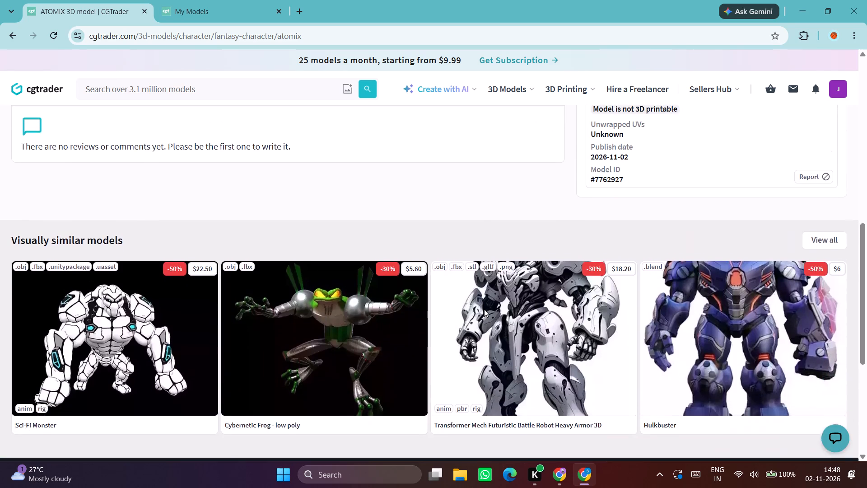
# Examine the main preview image of the ATOMIX model on its public listing.
pyautogui.hscroll(1, 484, 309)
pyautogui.scroll(2, 484, 309)
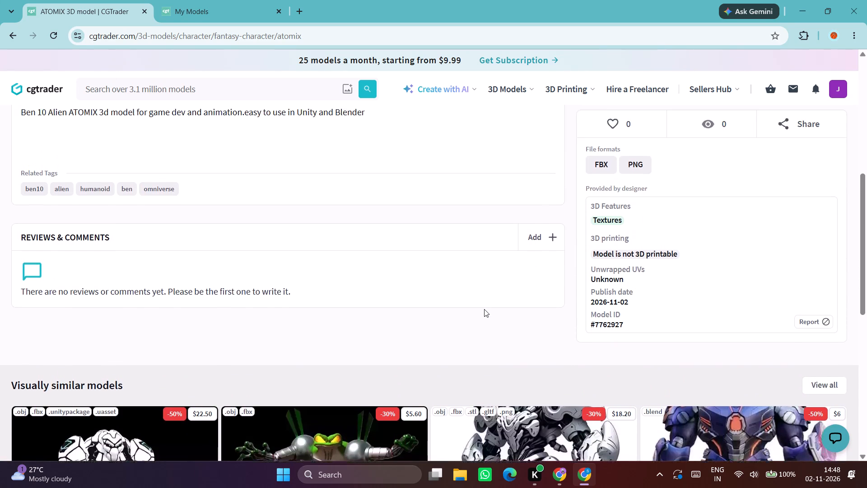
pyautogui.scroll(7, 484, 309)
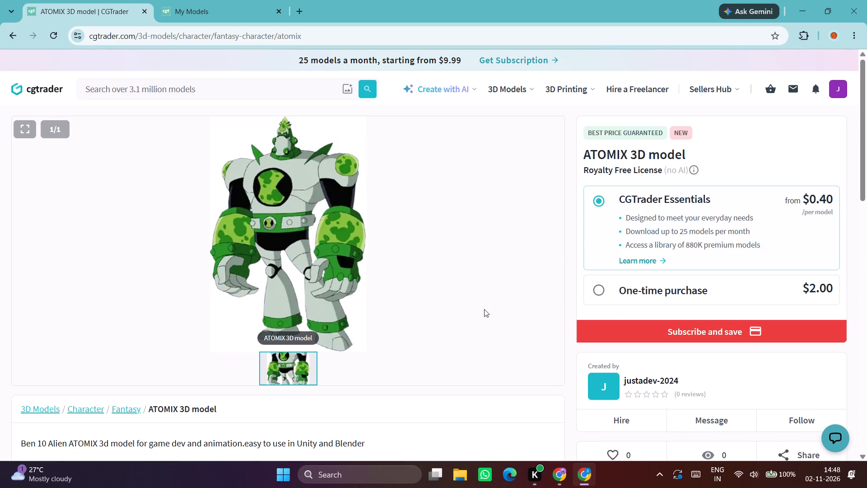
pyautogui.moveTo(284, 232); pyautogui.dragTo(359, 236)
# Close the ATOMIX listing and return to the My Models page.
pyautogui.click(252, 9)
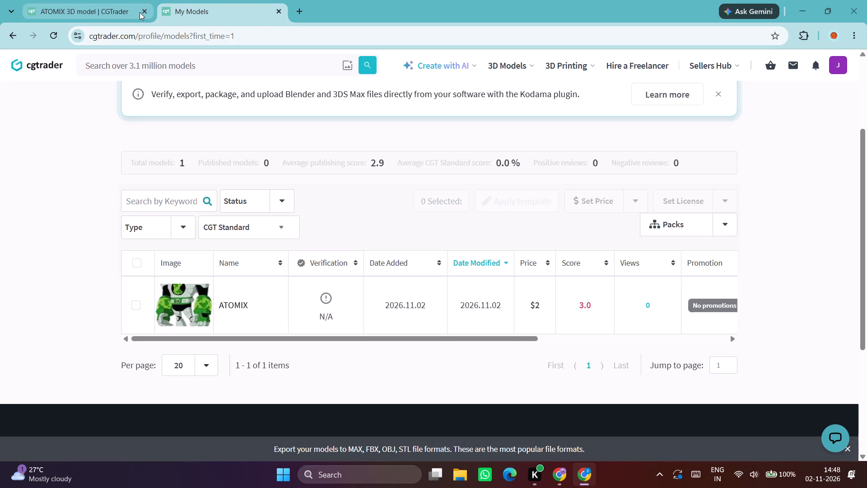
pyautogui.click(144, 12)
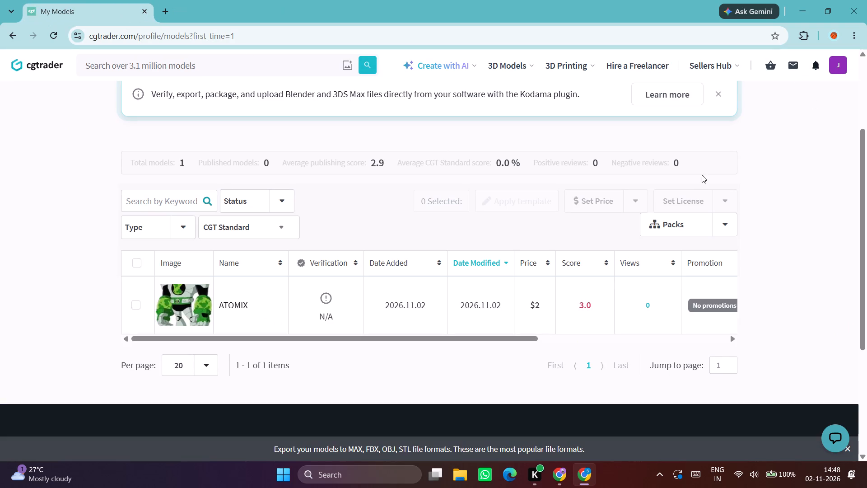
# Start a new model upload from the My Models page and go to its file upload area.
pyautogui.scroll(4, 695, 174)
pyautogui.click(718, 162)
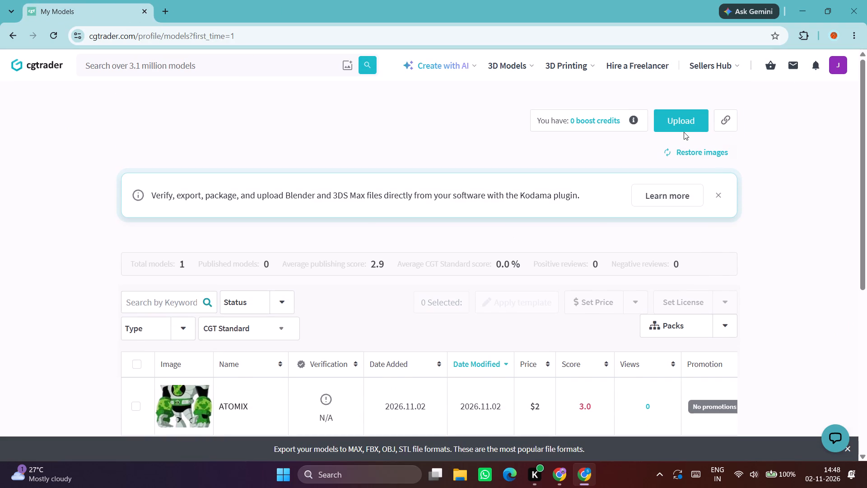
pyautogui.click(683, 126)
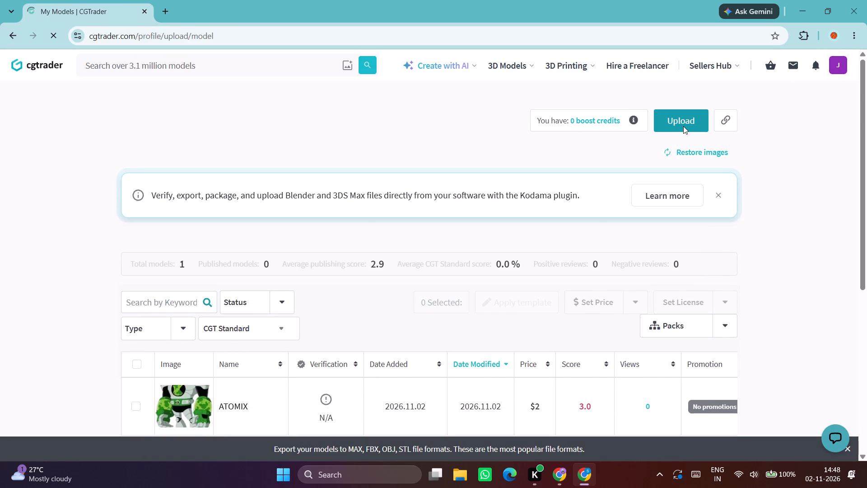
pyautogui.scroll(-1, 490, 292)
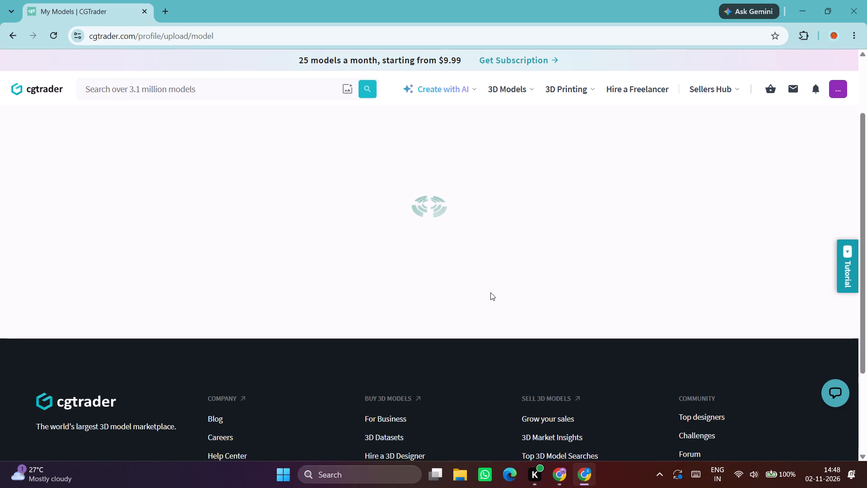
pyautogui.scroll(-1, 490, 292)
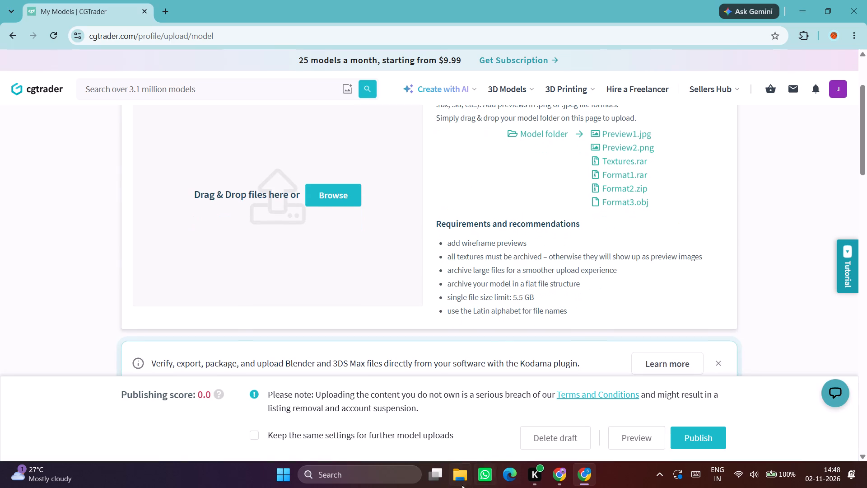
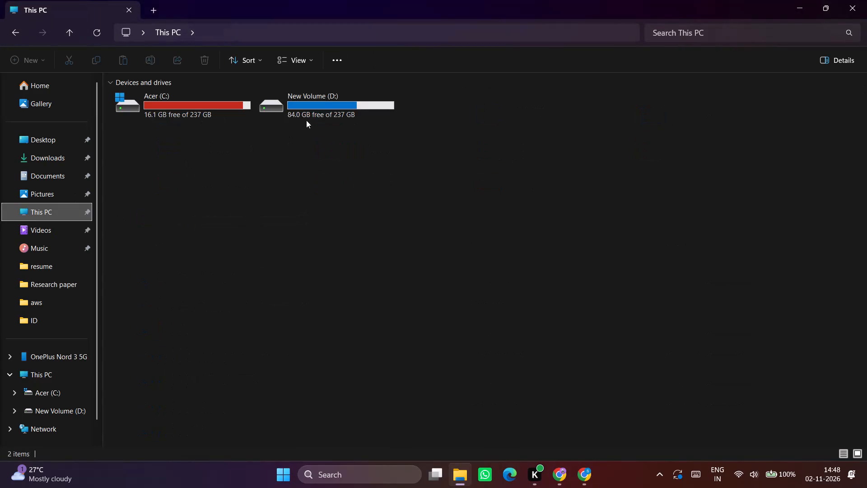
# Move the Meshy_AI_Diamondhead_20261102_texture_fbx folder out of its zip archive into D: > AA > 3d model.
pyautogui.doubleClick(308, 116)
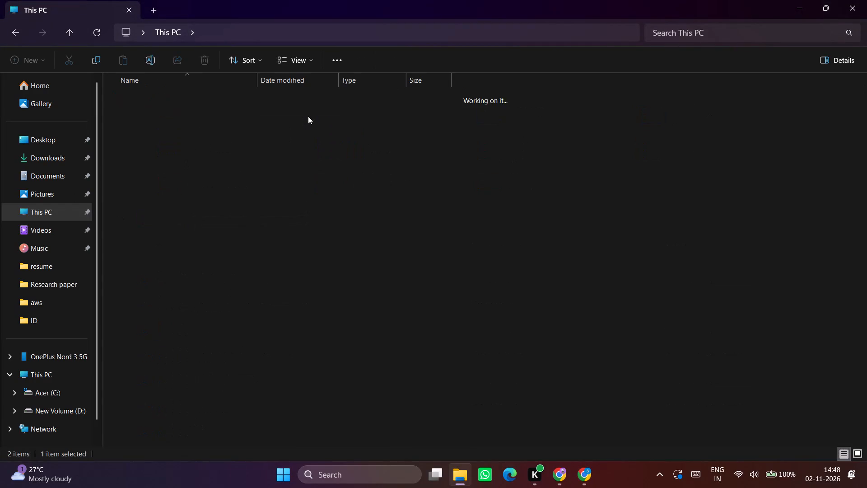
pyautogui.doubleClick(306, 98)
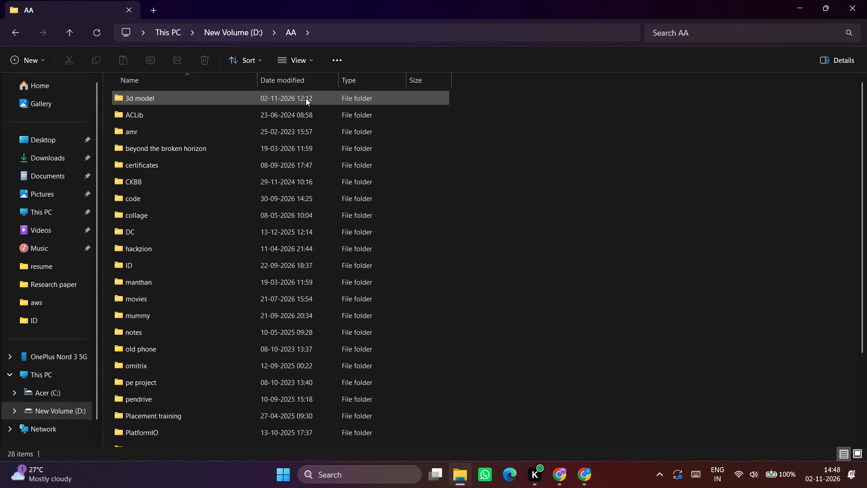
pyautogui.press('Down')
pyautogui.press('Up')
pyautogui.press('3')
pyautogui.press('Return')
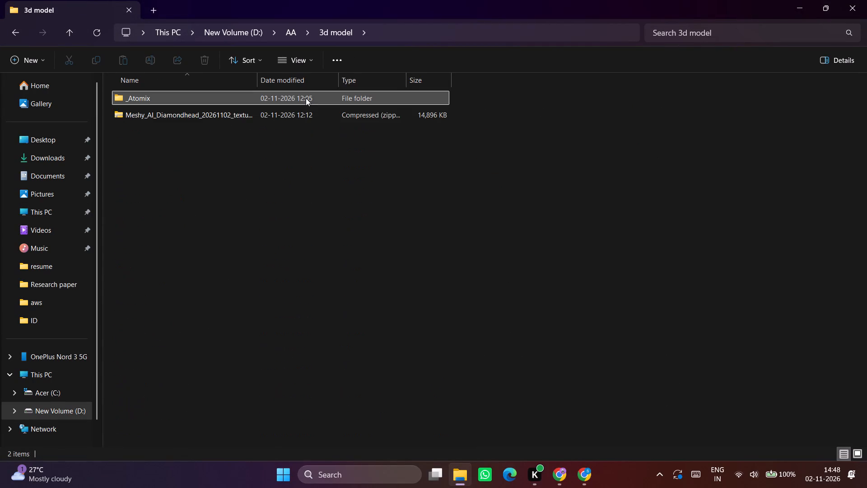
pyautogui.press('Down')
pyautogui.press('Return')
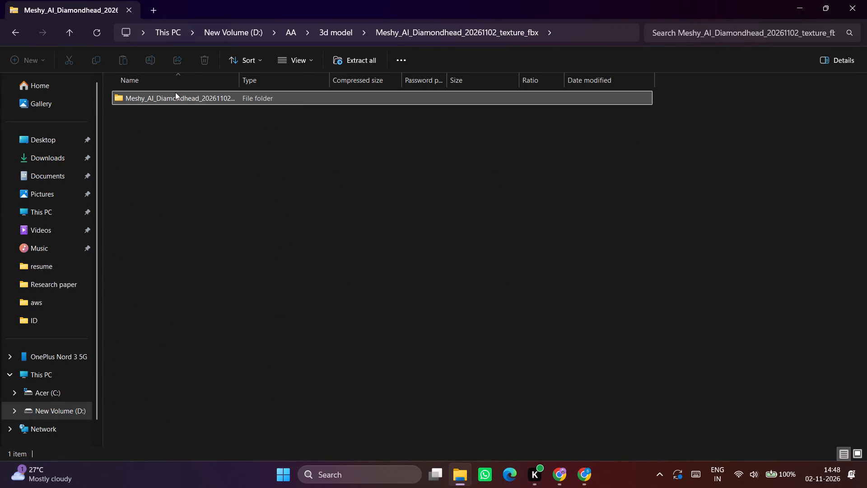
pyautogui.click(183, 104)
pyautogui.press('Return')
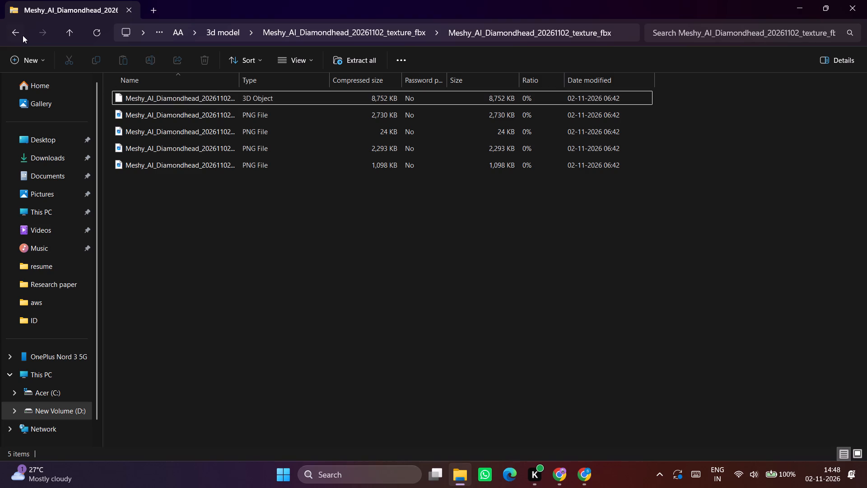
pyautogui.click(22, 35)
pyautogui.hotkey('ctrl', 'x')
pyautogui.click(17, 35)
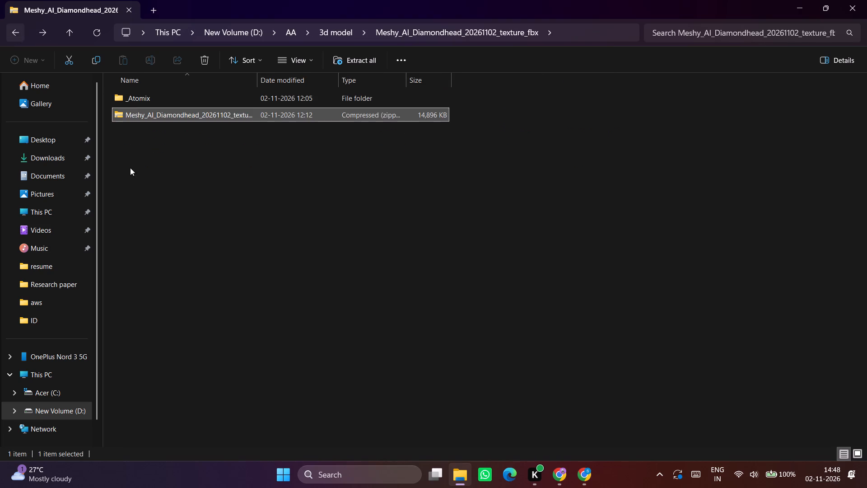
pyautogui.click(194, 231)
pyautogui.hotkey('ctrl', 'v')
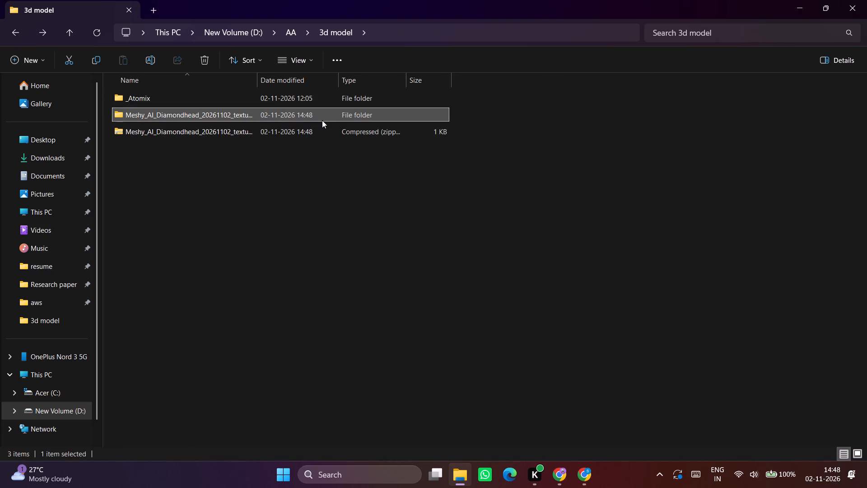
# Delete the leftover Meshy_AI_Diamondhead zip archive from the 3d model folder.
pyautogui.click(315, 132)
pyautogui.press('Delete')
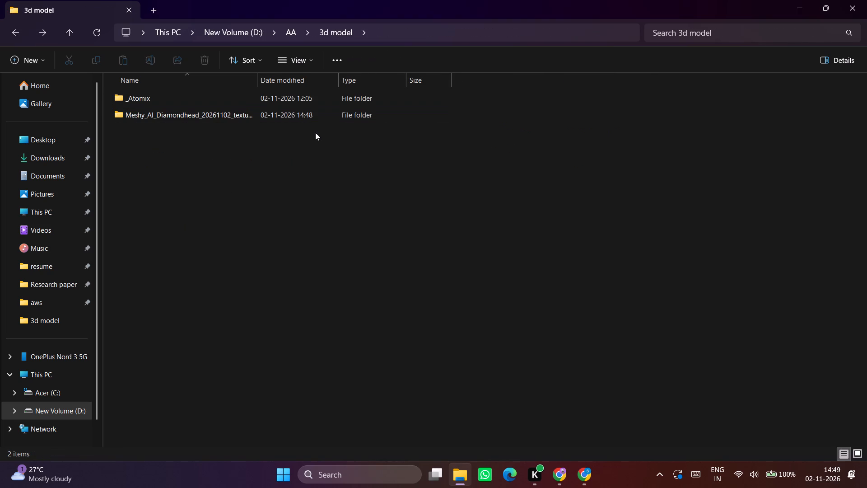
# Check the contents of the extracted Diamondhead folder, and rename the folder "diamon head".
pyautogui.moveTo(314, 122); pyautogui.dragTo(313, 117)
pyautogui.doubleClick(313, 117)
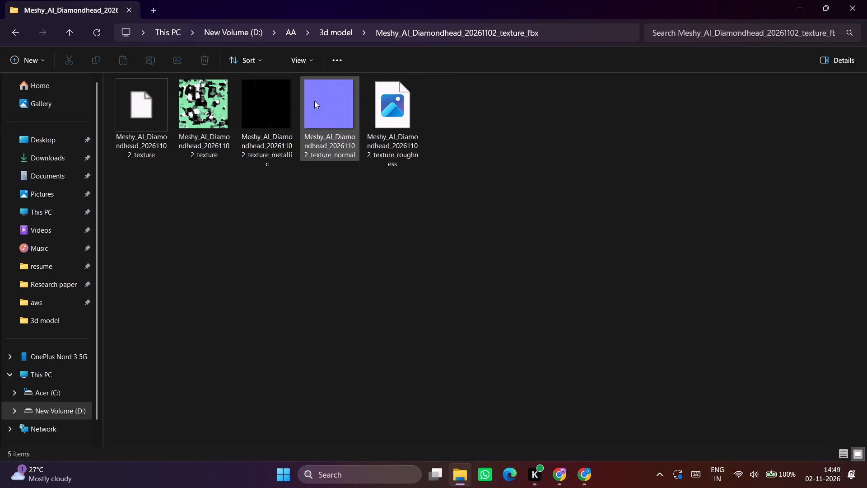
pyautogui.click(15, 33)
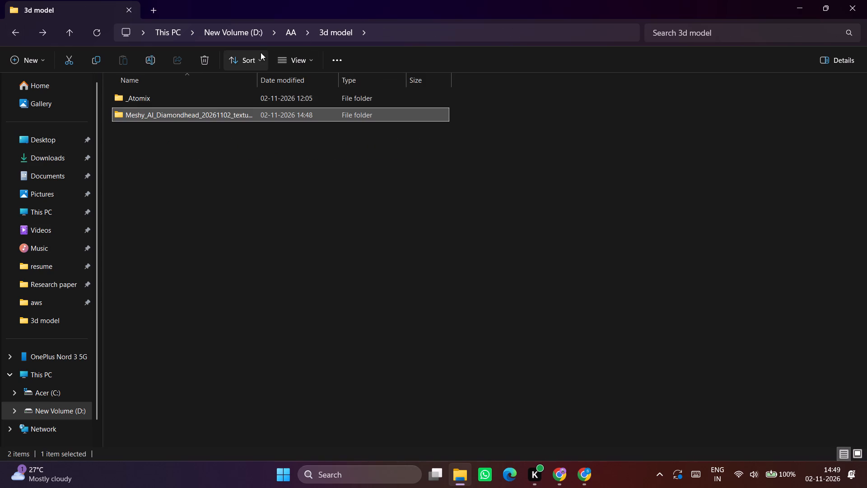
pyautogui.click(150, 62)
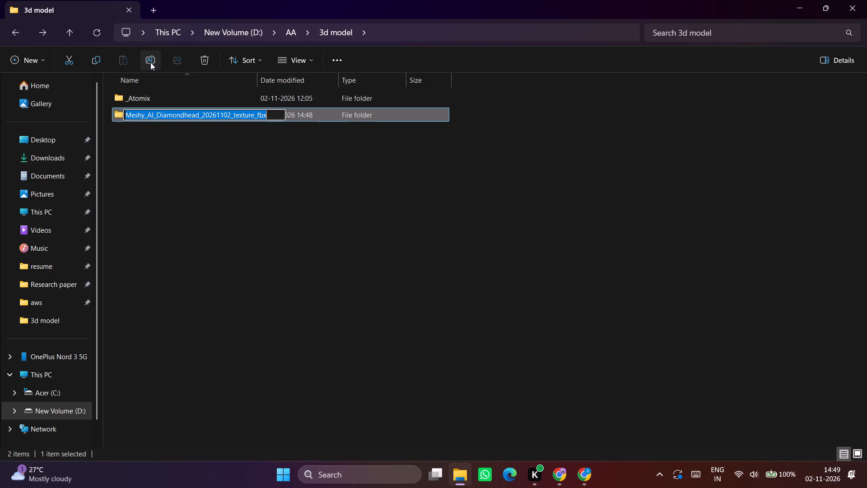
pyautogui.write('dio')
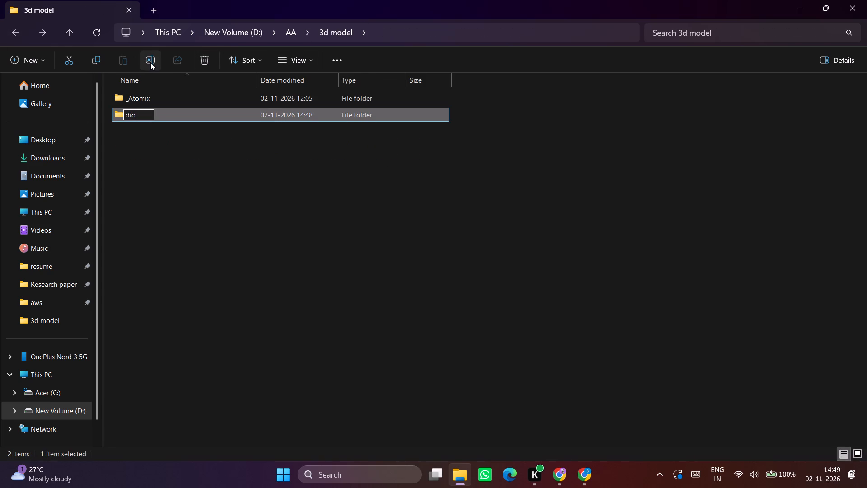
pyautogui.press('m')
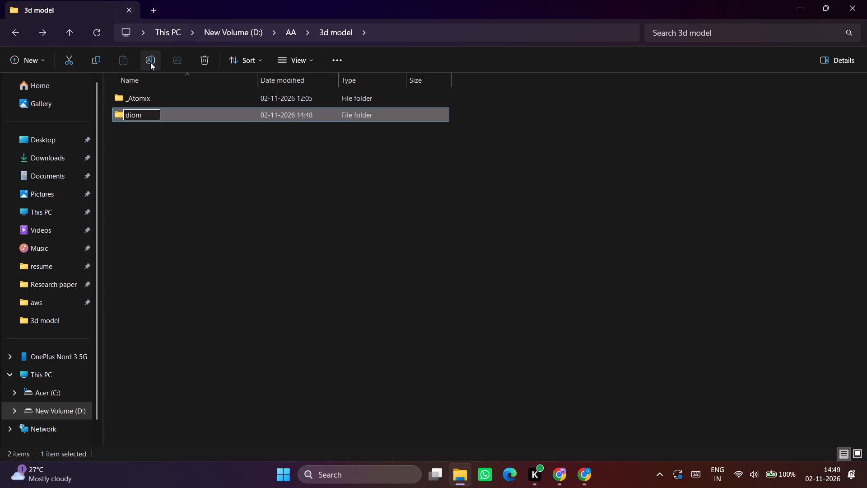
pyautogui.press('BackSpace')
pyautogui.press('BackSpace')
pyautogui.press('m')
pyautogui.press('BackSpace')
pyautogui.write('amon head')
pyautogui.press('Return')
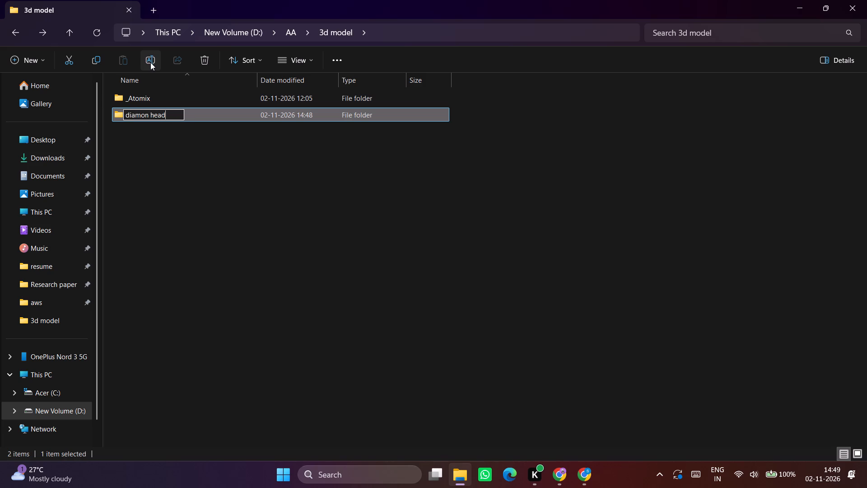
# Rename the model file and all four texture images inside the diamon head folder together as "diamond".
pyautogui.press('Return')
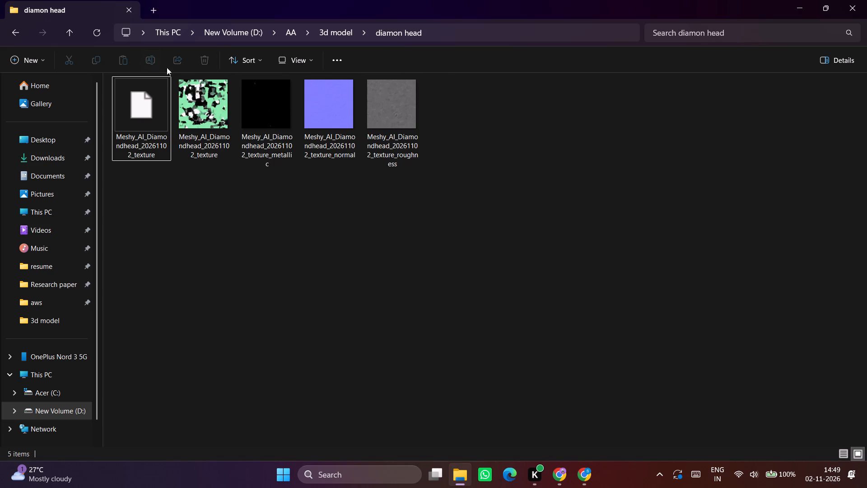
pyautogui.hotkey('ctrl', 'a')
pyautogui.rightClick(318, 140)
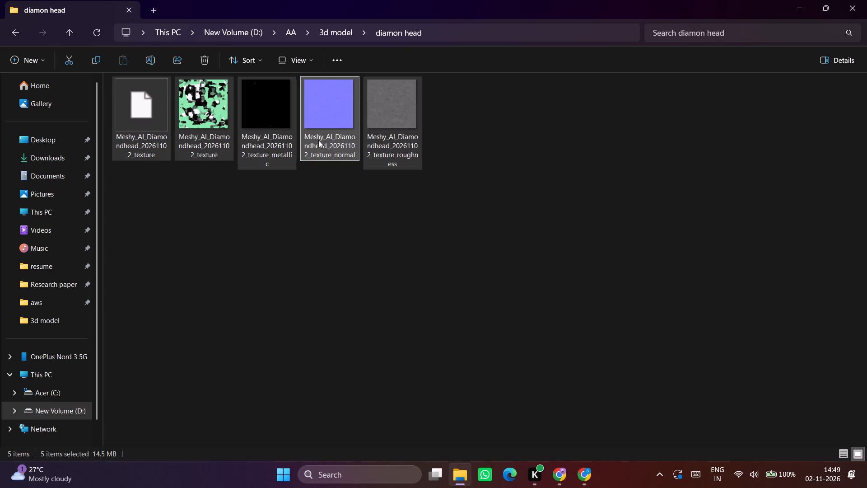
pyautogui.click(153, 59)
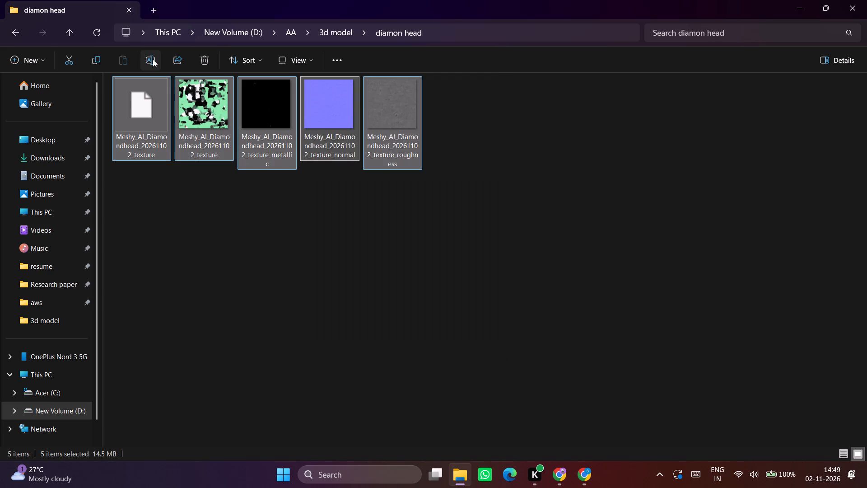
pyautogui.write('diamond')
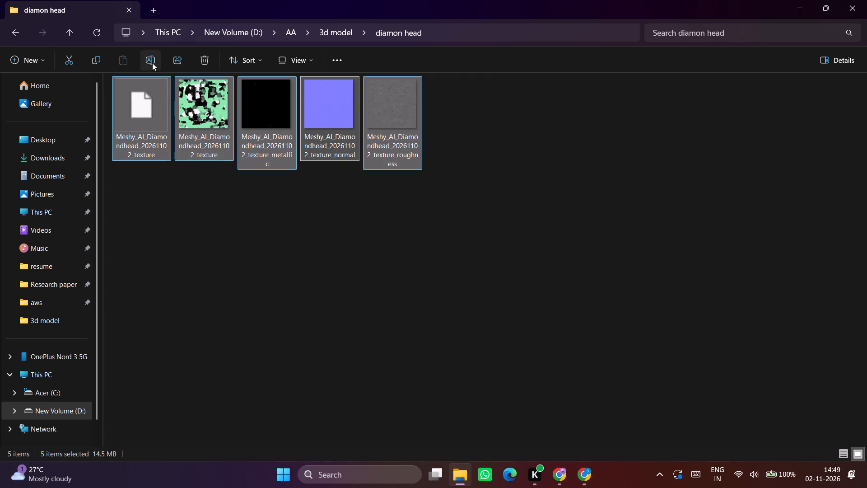
pyautogui.click(150, 63)
pyautogui.write('diamond')
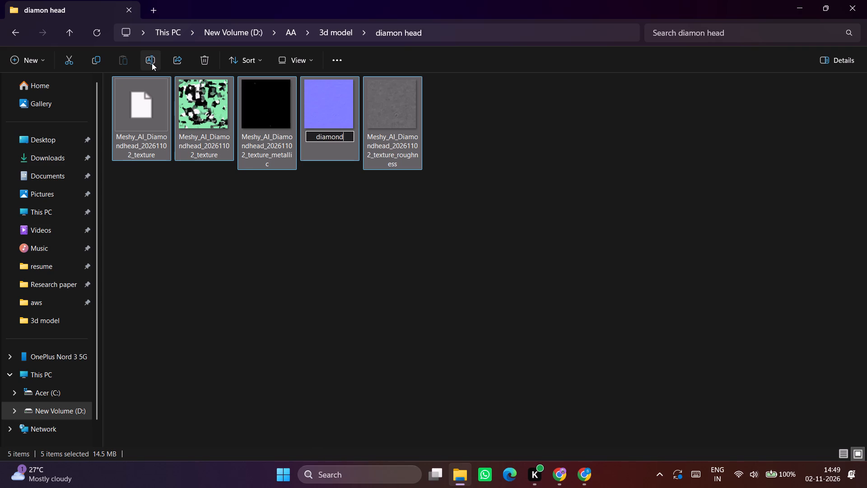
pyautogui.press('Return')
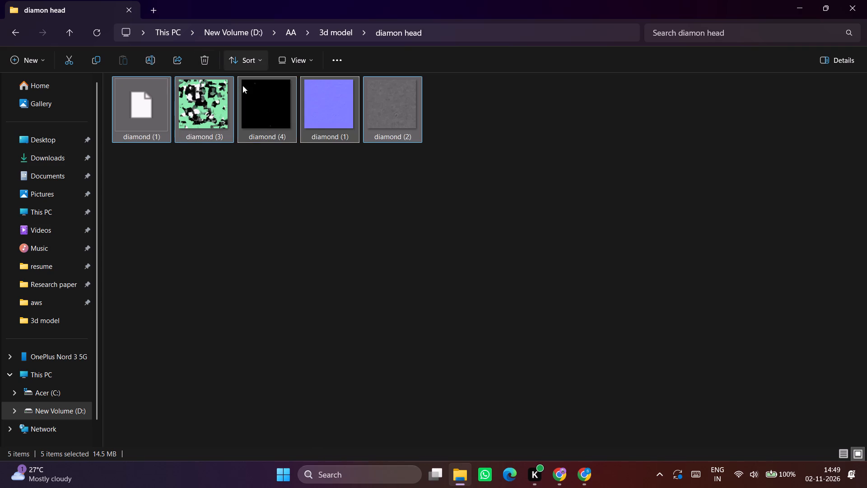
# Compress all five diamond files into a ZIP archive named "diamond head".
pyautogui.rightClick(295, 111)
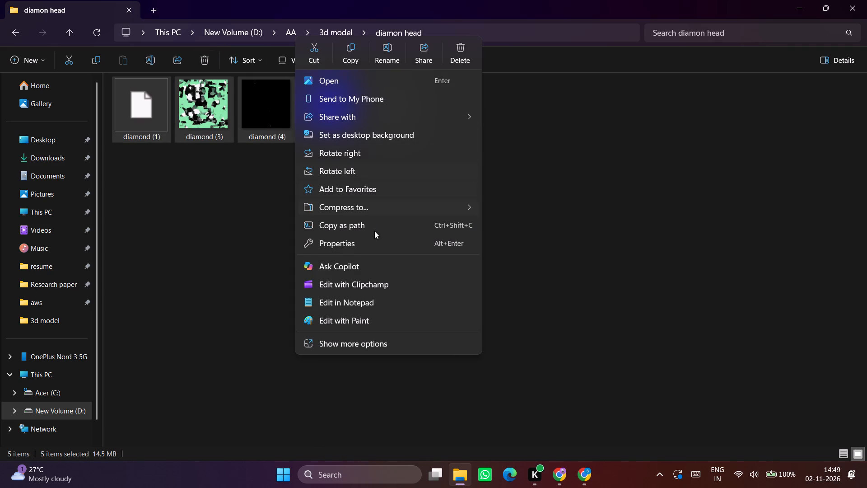
pyautogui.click(383, 205)
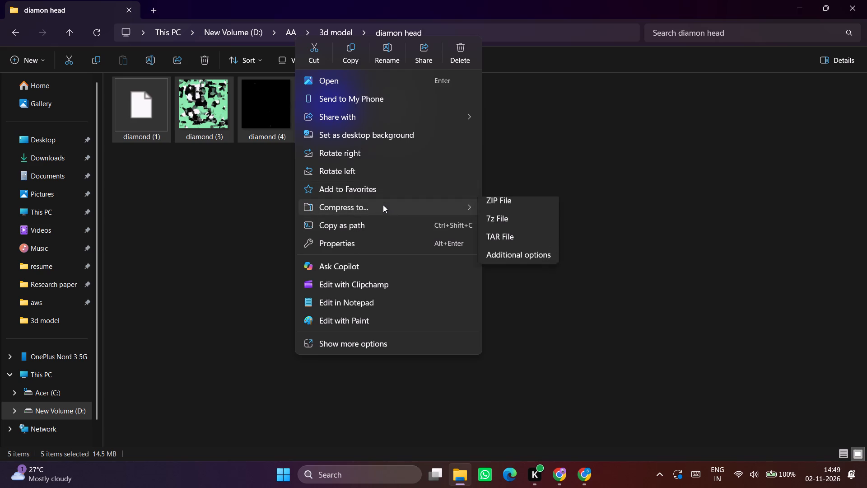
pyautogui.click(494, 206)
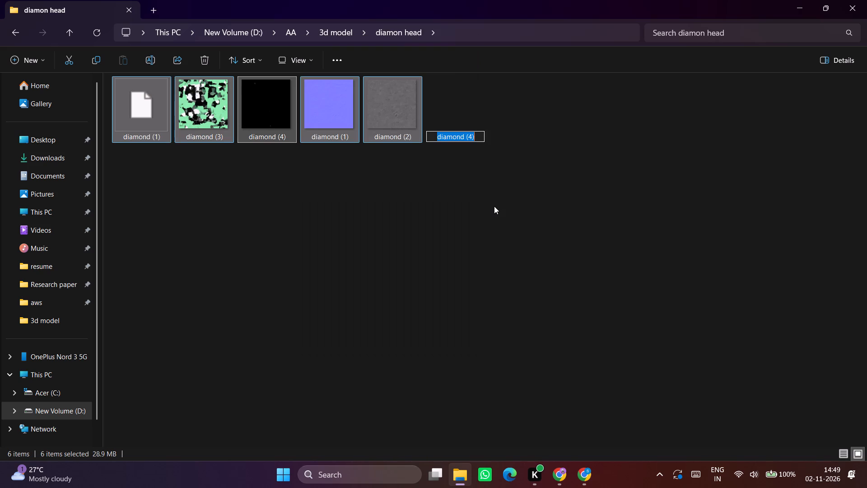
pyautogui.press('Right')
pyautogui.press('BackSpace')
pyautogui.press('BackSpace')
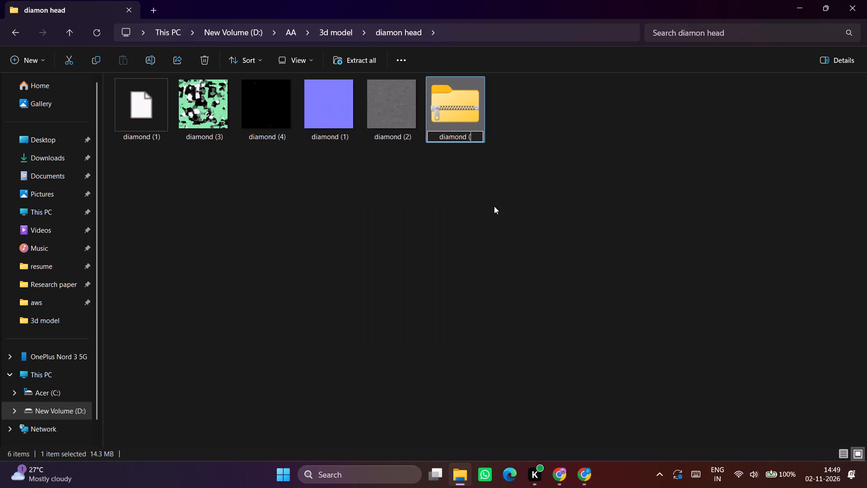
pyautogui.press('BackSpace')
pyautogui.write('head')
pyautogui.press('Return')
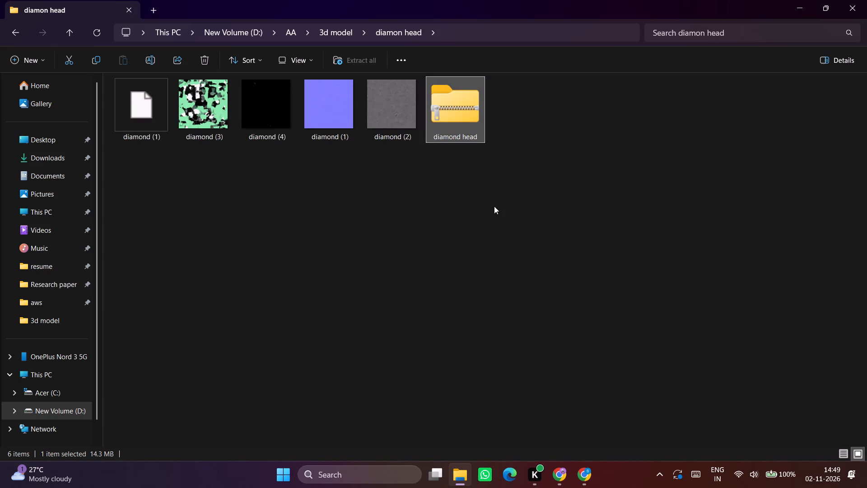
# Switch to Chrome and upload the diamond head ZIP from the diamon head folder to the new CGTrader model.
pyautogui.click(587, 470)
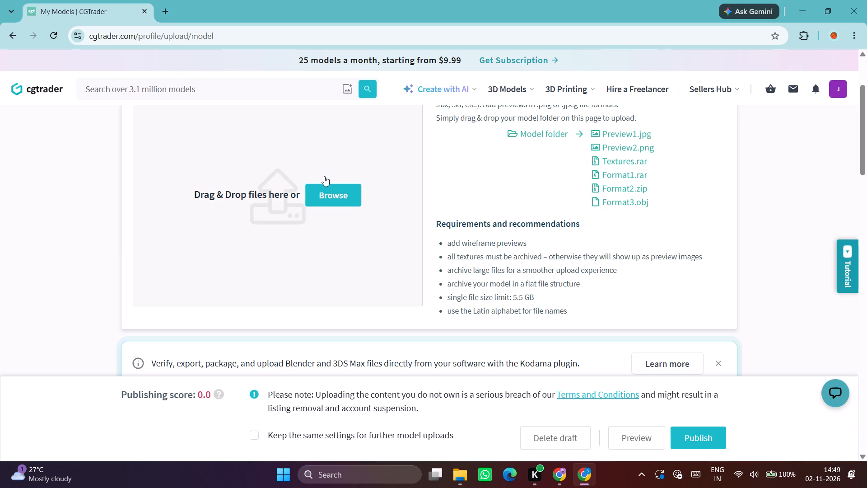
pyautogui.click(325, 189)
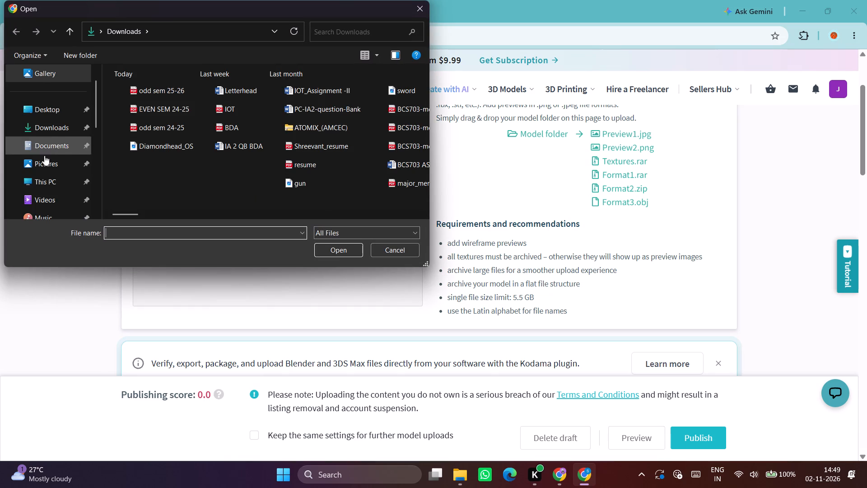
pyautogui.click(44, 179)
pyautogui.doubleClick(171, 103)
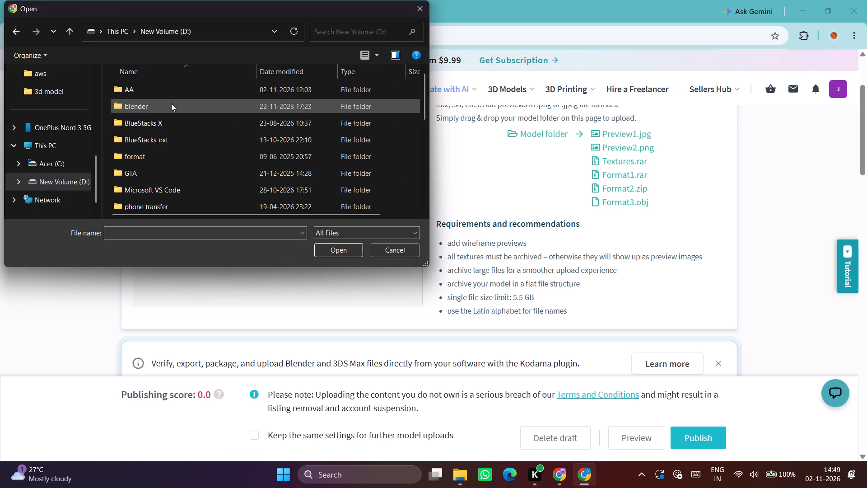
pyautogui.doubleClick(171, 90)
pyautogui.doubleClick(171, 90)
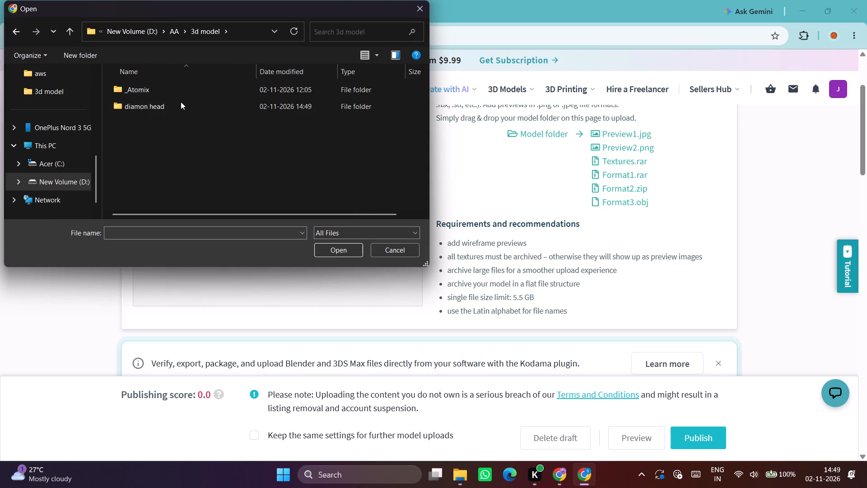
pyautogui.doubleClick(183, 103)
pyautogui.click(128, 177)
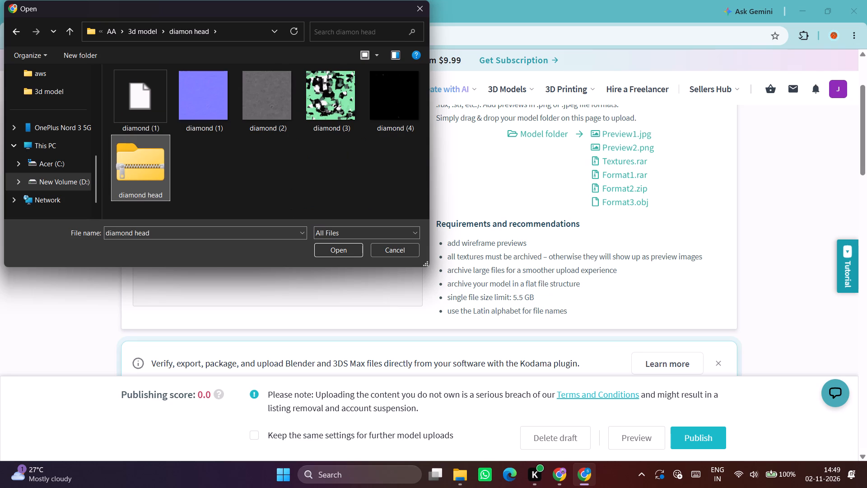
pyautogui.click(331, 250)
pyautogui.scroll(-2, 666, 235)
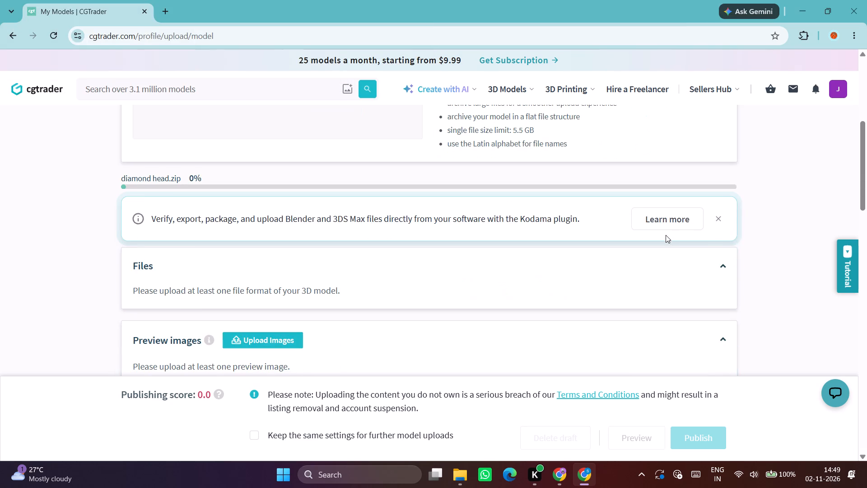
pyautogui.scroll(-1, 720, 275)
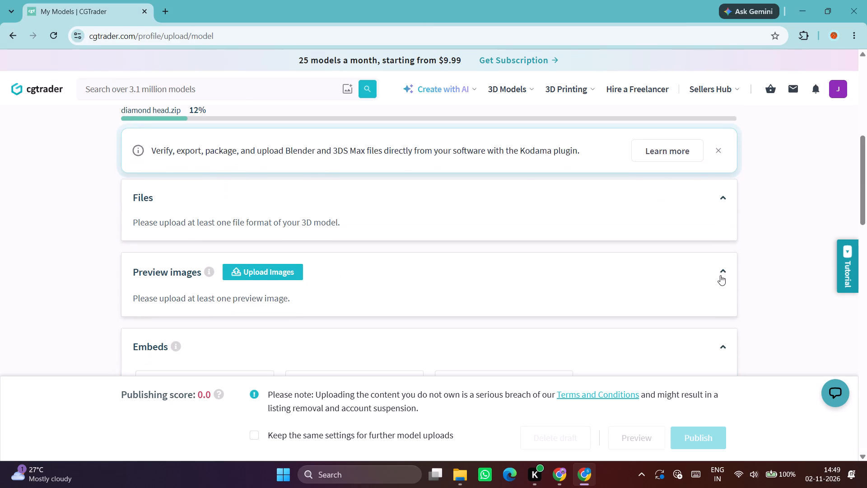
# Search Google for "diamond head ben 10" in a new browser tab.
pyautogui.click(166, 13)
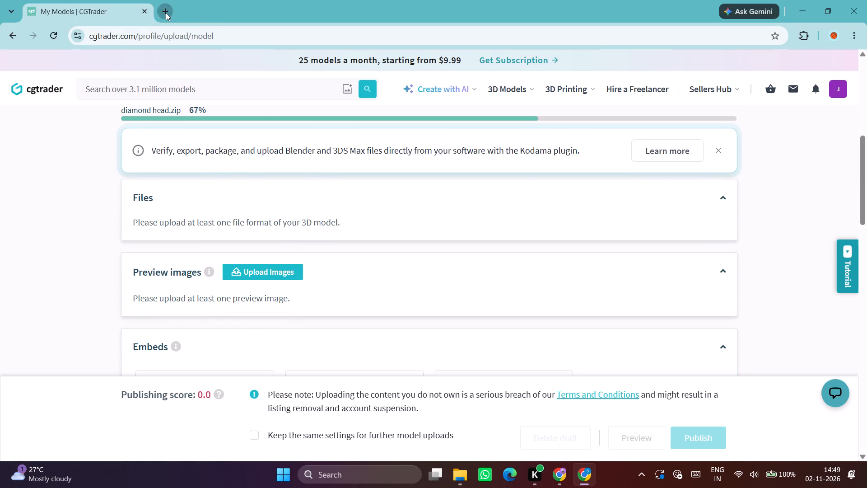
pyautogui.write('diamo')
pyautogui.press('Return')
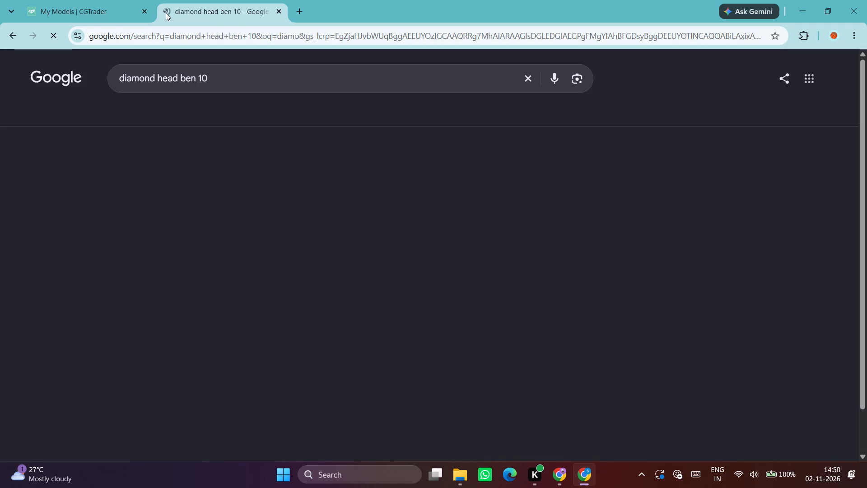
# View the image results for the diamond head search, and check the Downloads folder for a Diamondhead picture.
pyautogui.click(200, 110)
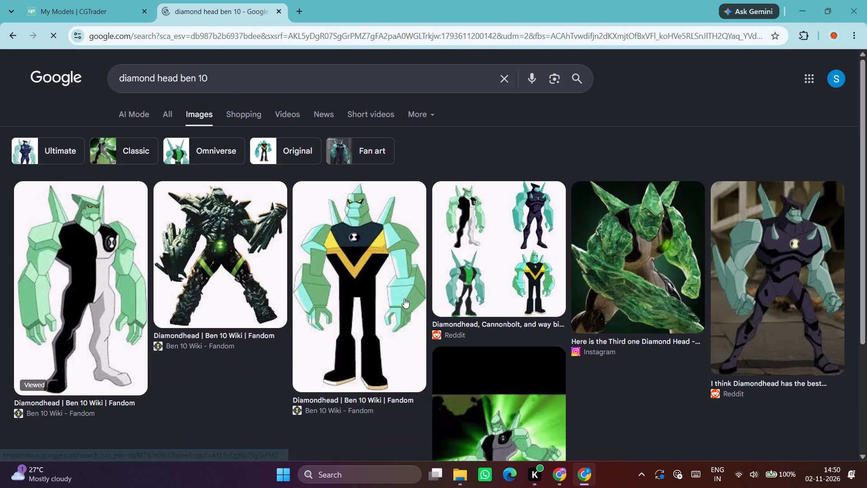
pyautogui.click(464, 465)
pyautogui.click(69, 162)
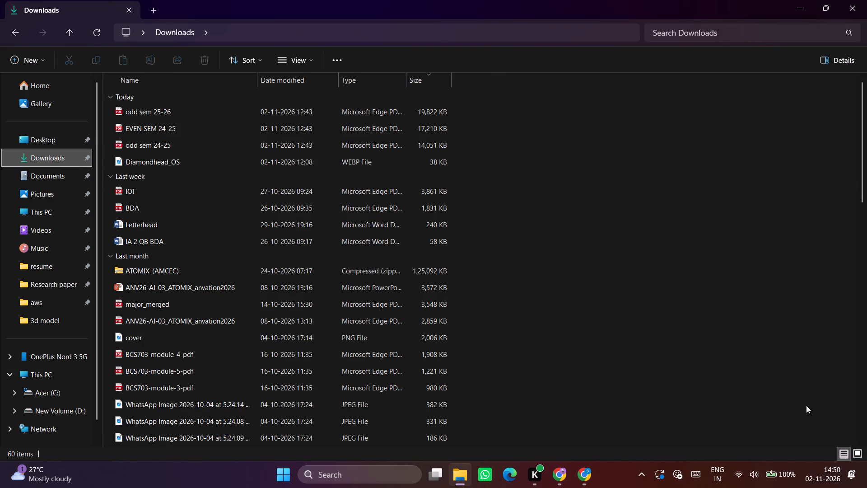
pyautogui.click(578, 483)
# Search Google for "webp to png" in a new browser tab and close the diamond head image results.
pyautogui.click(303, 14)
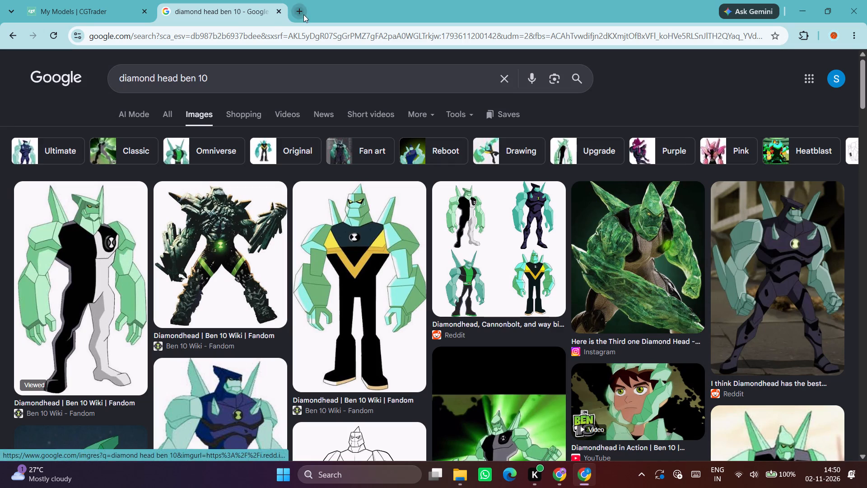
pyautogui.write('we')
pyautogui.press('b')
pyautogui.press('Return')
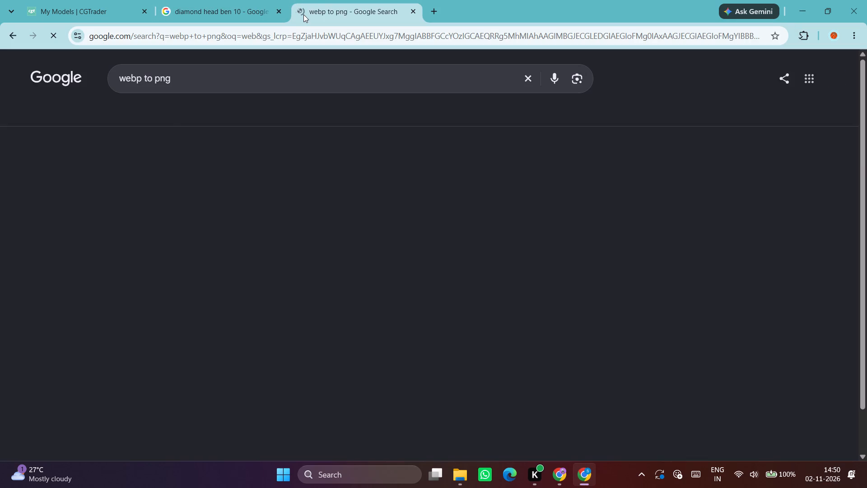
pyautogui.click(282, 17)
pyautogui.click(282, 11)
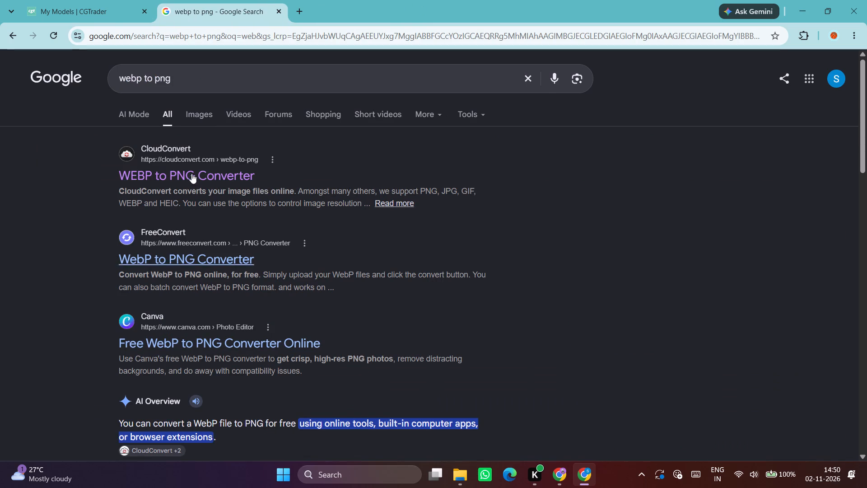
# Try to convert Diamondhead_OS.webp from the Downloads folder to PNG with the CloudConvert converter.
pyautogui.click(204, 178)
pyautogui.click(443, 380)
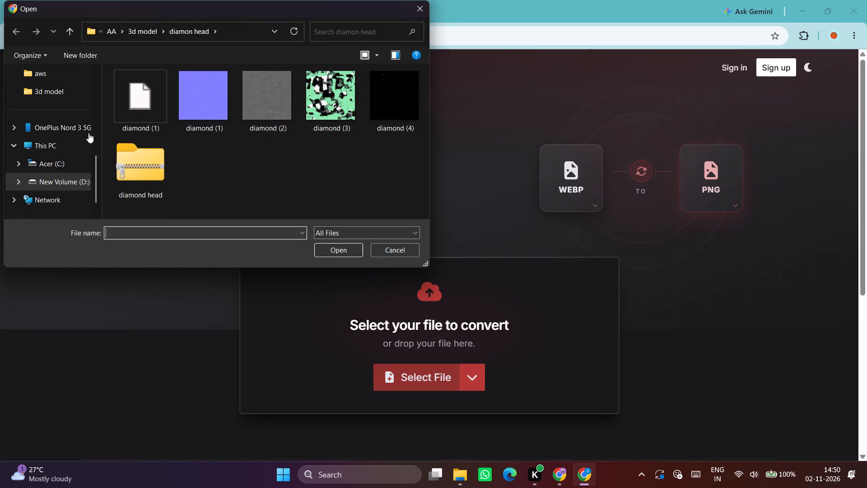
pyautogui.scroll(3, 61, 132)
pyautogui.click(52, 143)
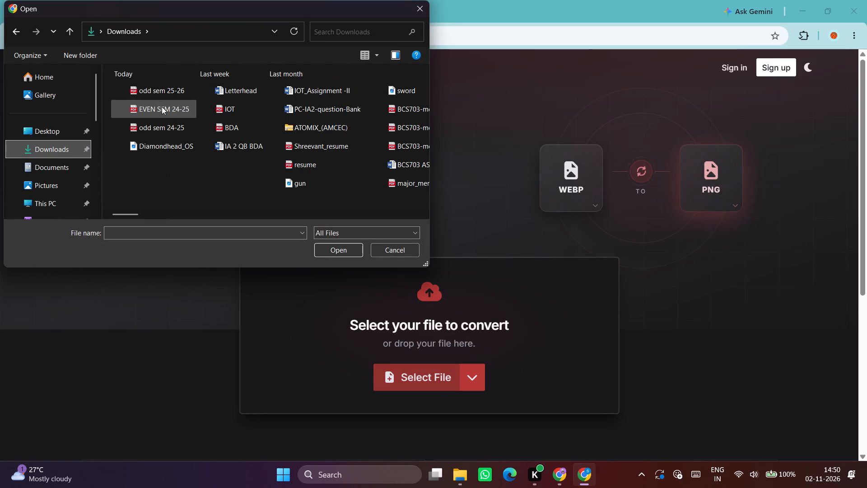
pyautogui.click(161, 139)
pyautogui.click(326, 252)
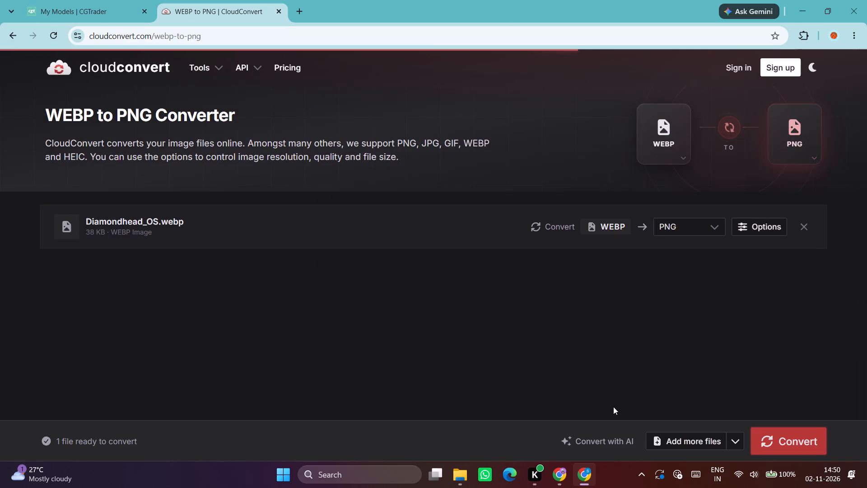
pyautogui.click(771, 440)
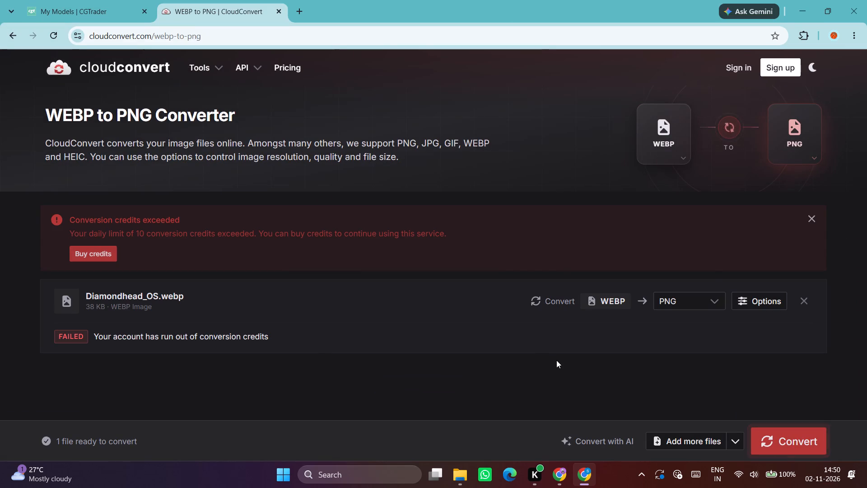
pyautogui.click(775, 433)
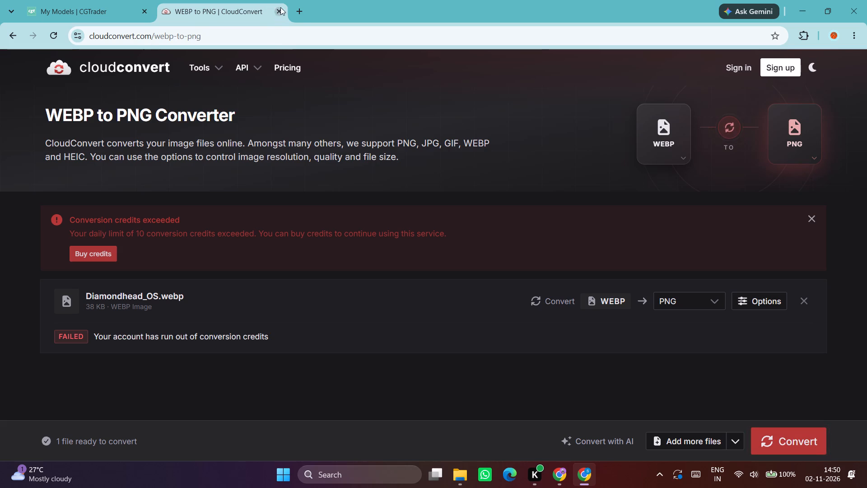
# Search Google for "webp to png" again, close the CloudConvert page, and open FreeConvert's WebP to PNG converter.
pyautogui.click(298, 15)
pyautogui.write('web')
pyautogui.press('Return')
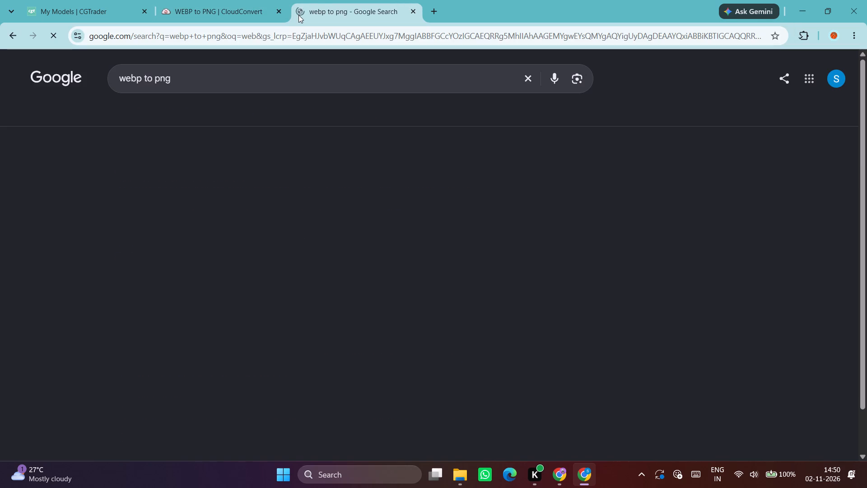
pyautogui.click(280, 14)
pyautogui.click(179, 274)
pyautogui.click(182, 260)
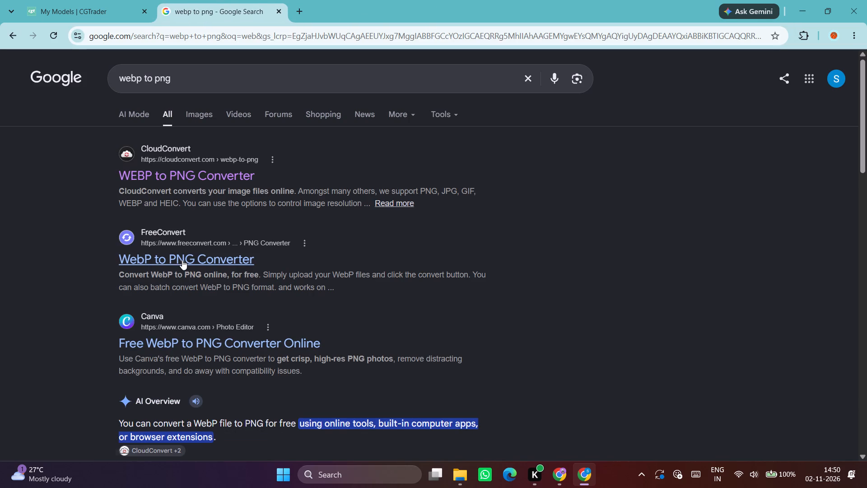
# Convert Diamondhead_OS.webp from the Downloads folder to PNG and download the converted image.
pyautogui.click(432, 280)
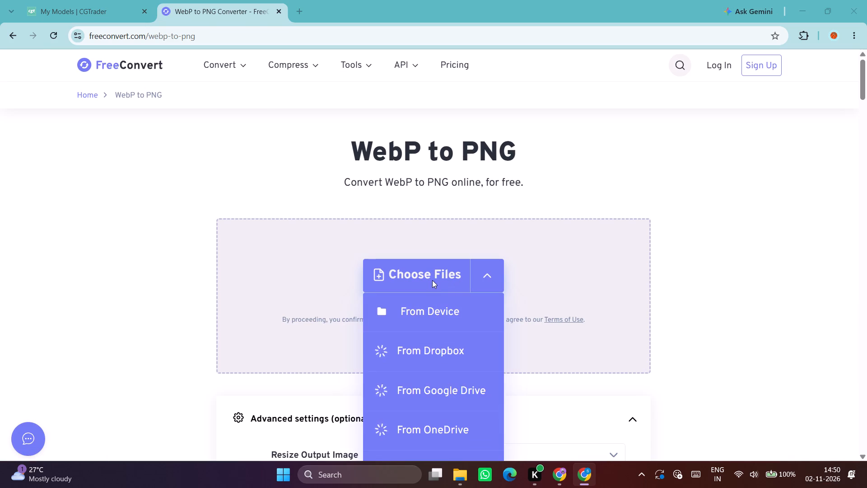
pyautogui.click(158, 146)
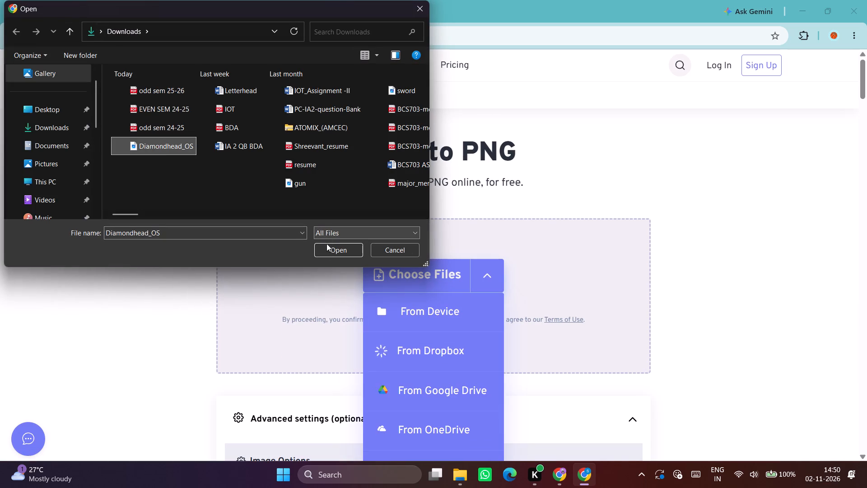
pyautogui.click(331, 255)
pyautogui.click(617, 312)
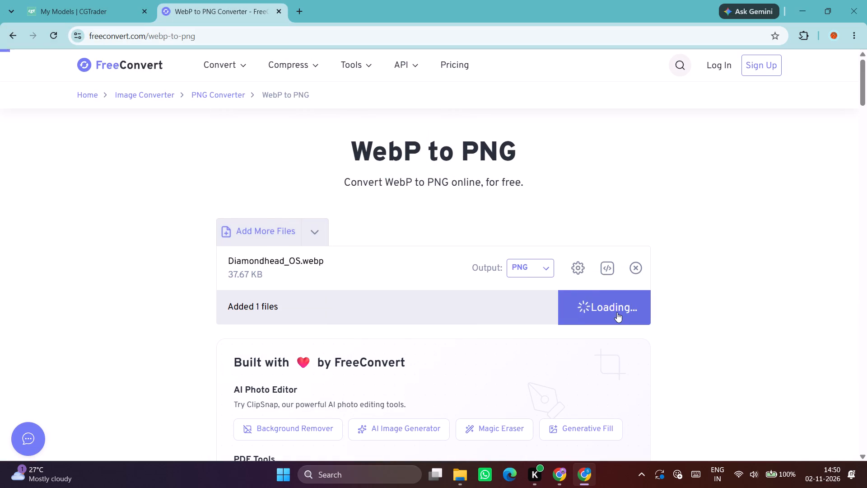
pyautogui.scroll(-1, 617, 312)
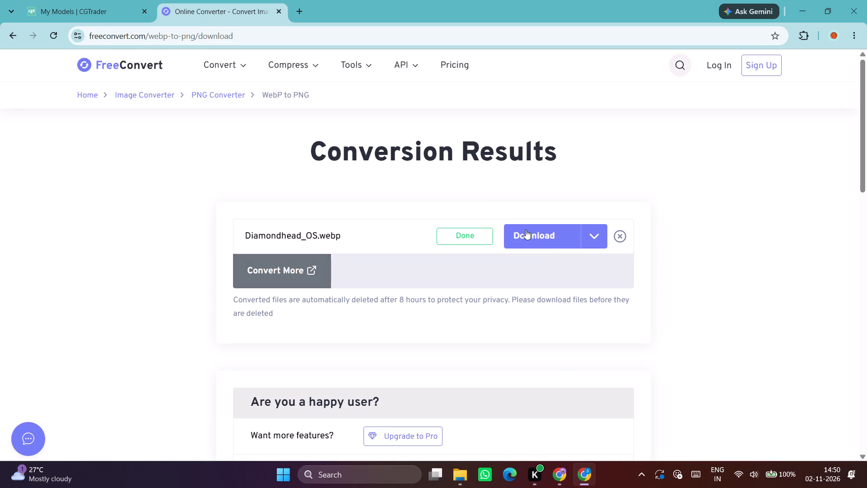
pyautogui.click(526, 230)
# Return to the CGTrader upload page and set the file format of diamond head.zip to Autodesk FBX (.fbx).
pyautogui.click(39, 0)
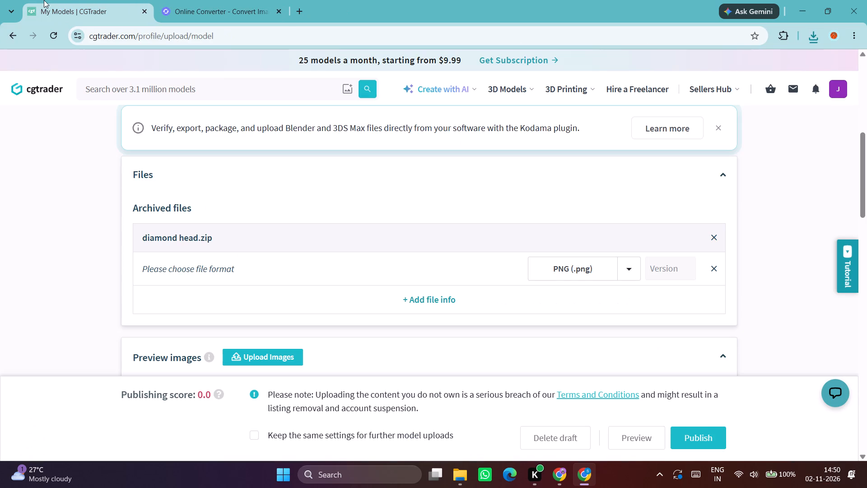
pyautogui.scroll(-1, 450, 254)
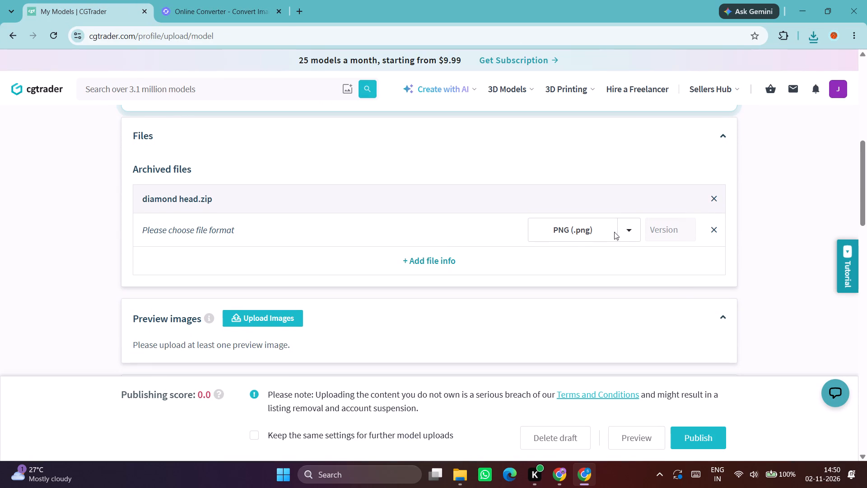
pyautogui.click(627, 231)
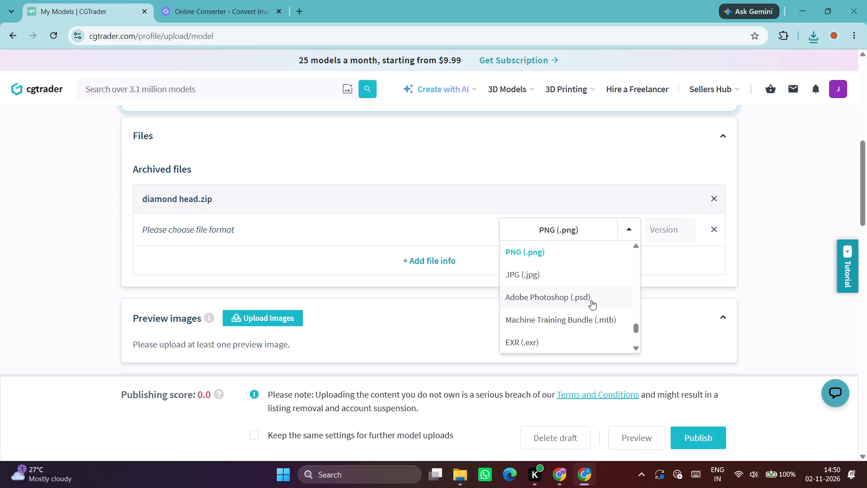
pyautogui.scroll(-3, 591, 300)
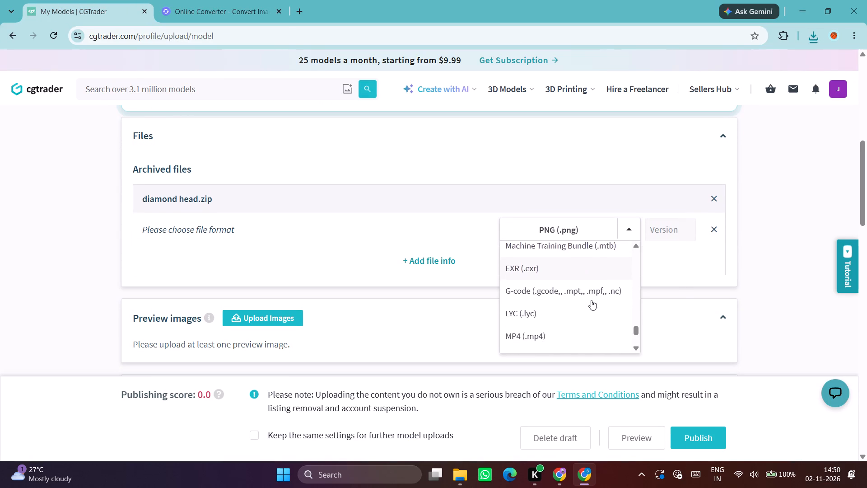
pyautogui.scroll(-3, 591, 300)
pyautogui.scroll(1, 591, 300)
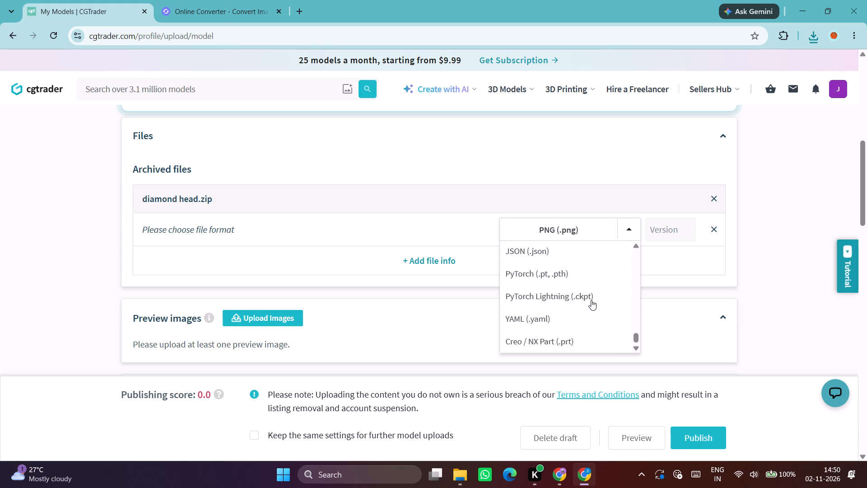
pyautogui.scroll(10, 591, 300)
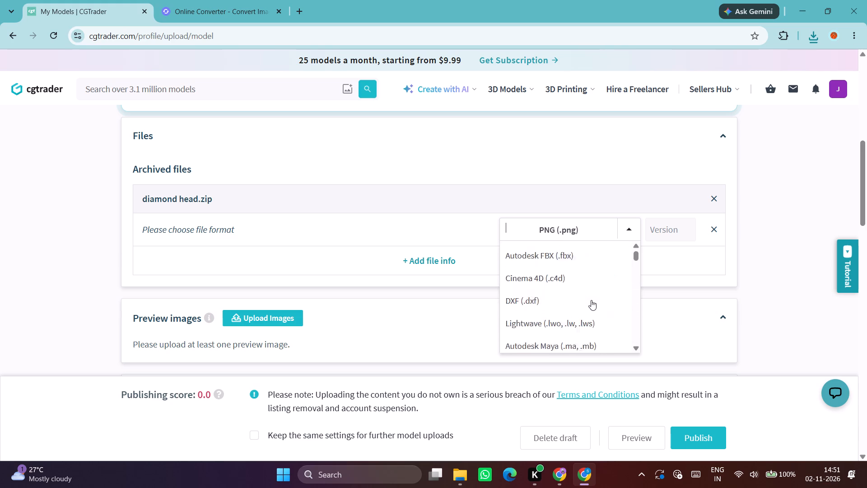
pyautogui.scroll(3, 591, 300)
pyautogui.scroll(-6, 591, 300)
pyautogui.scroll(1, 591, 300)
pyautogui.scroll(-1, 591, 300)
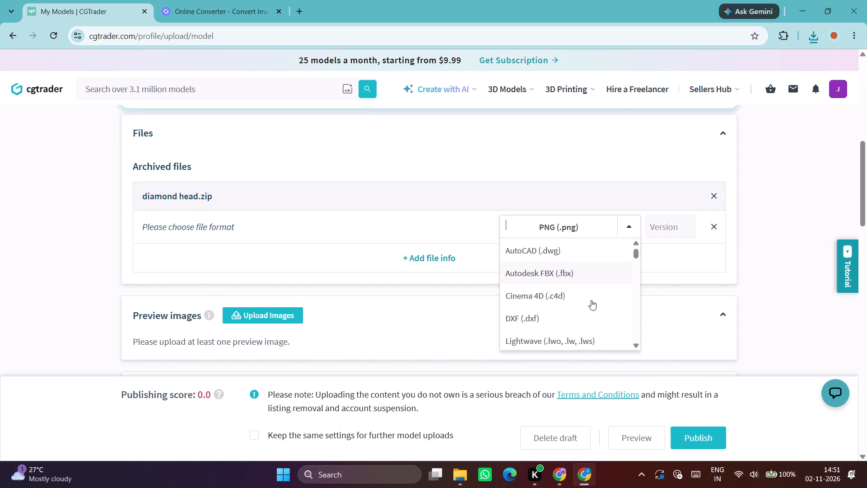
pyautogui.click(572, 279)
# Upload the Diamondhead_OS PNG from the Downloads folder as the model's preview image.
pyautogui.scroll(-1, 354, 242)
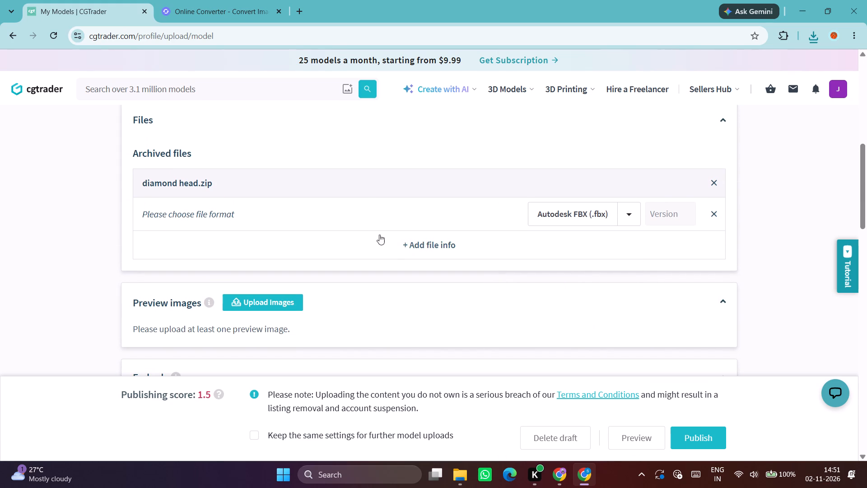
pyautogui.scroll(-1, 465, 258)
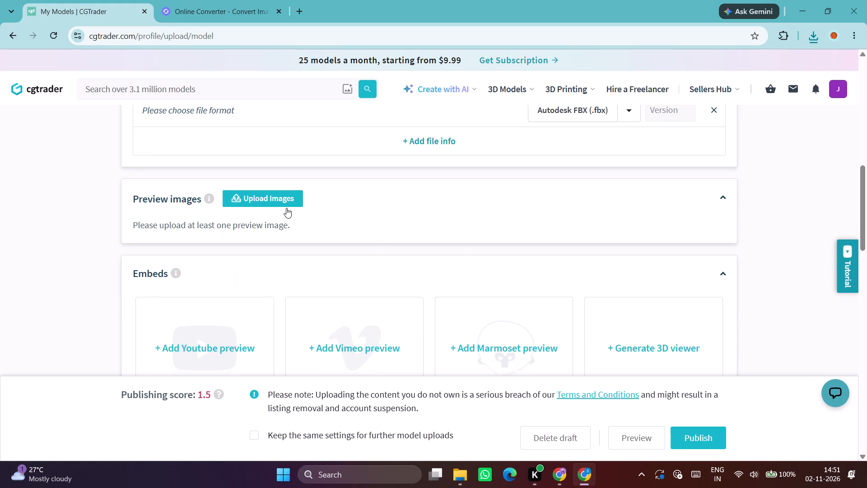
pyautogui.click(281, 202)
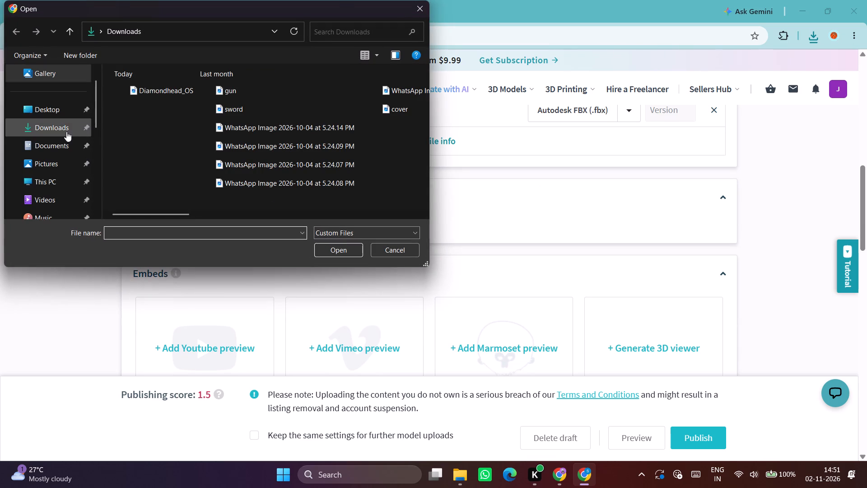
pyautogui.click(64, 131)
pyautogui.click(158, 85)
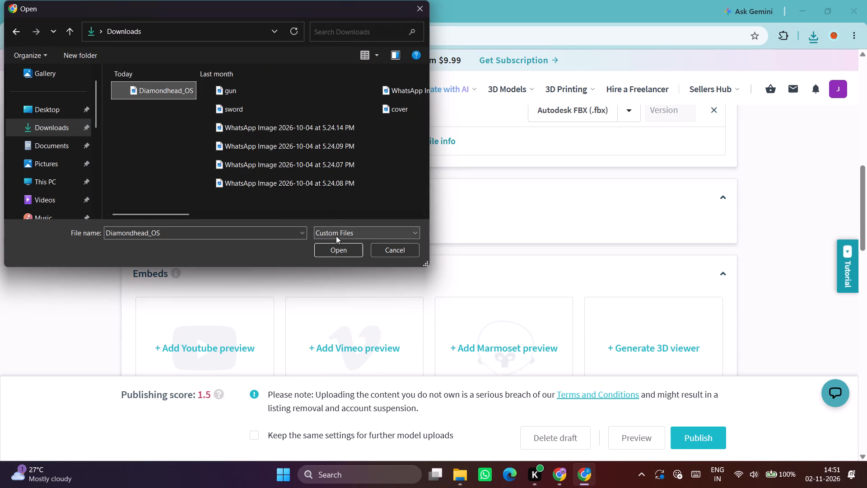
pyautogui.click(343, 249)
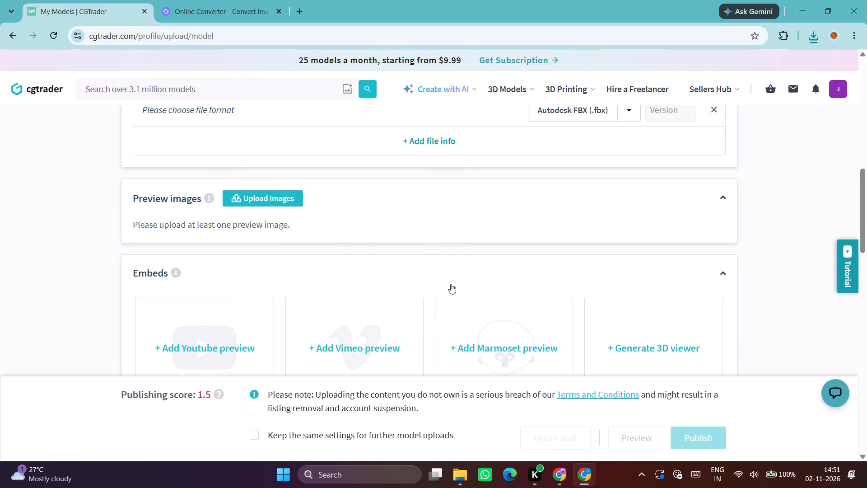
# Request a generated 3D viewer for the model, accepting the acknowledgement and starting the generation.
pyautogui.scroll(-1, 451, 284)
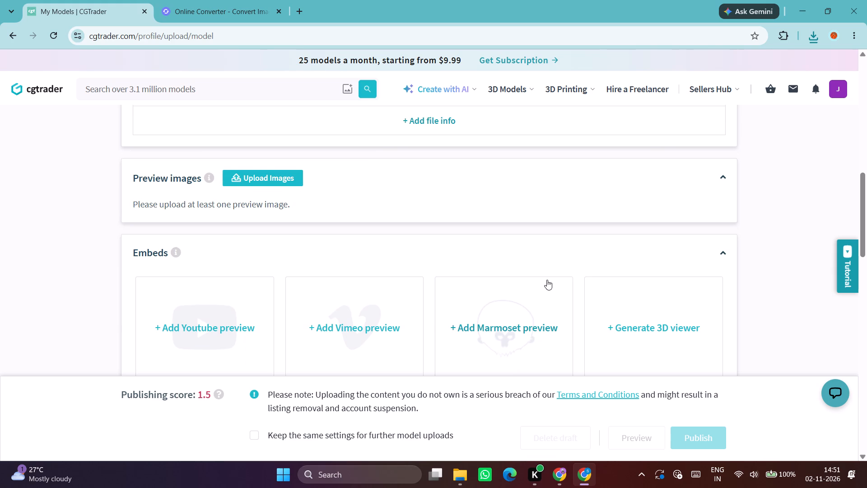
pyautogui.scroll(3, 489, 286)
pyautogui.scroll(-2, 489, 286)
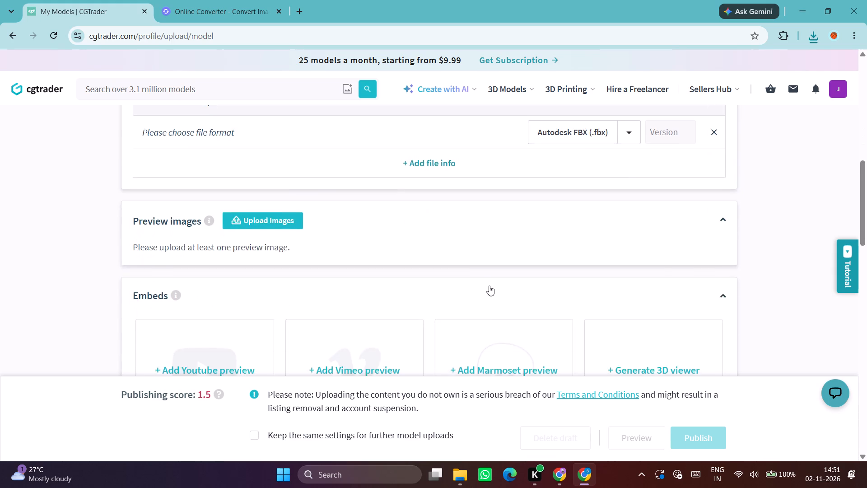
pyautogui.scroll(-4, 489, 286)
pyautogui.click(607, 285)
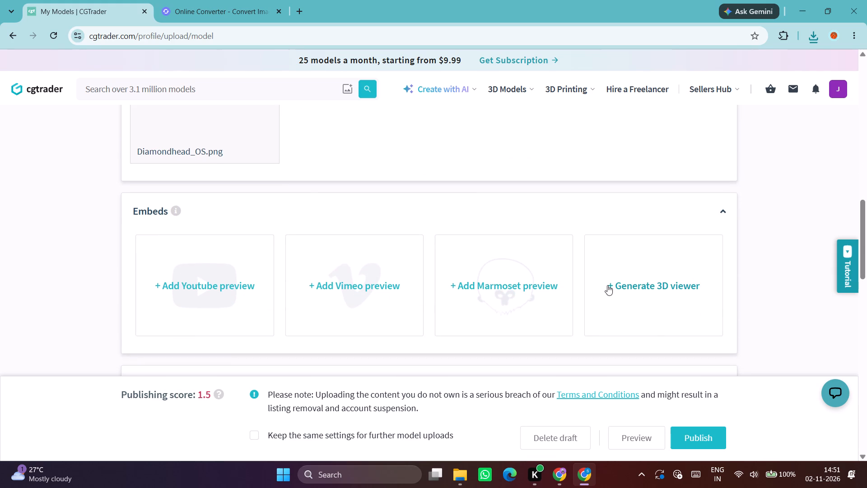
pyautogui.click(243, 328)
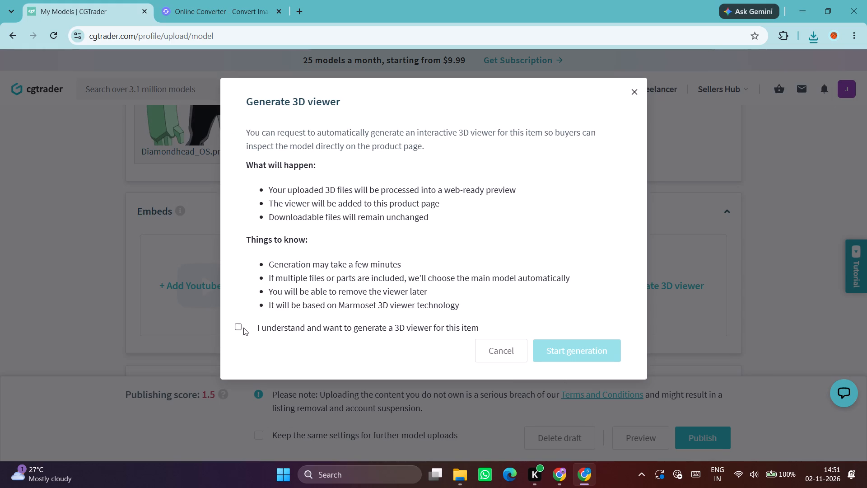
pyautogui.click(244, 332)
pyautogui.click(240, 330)
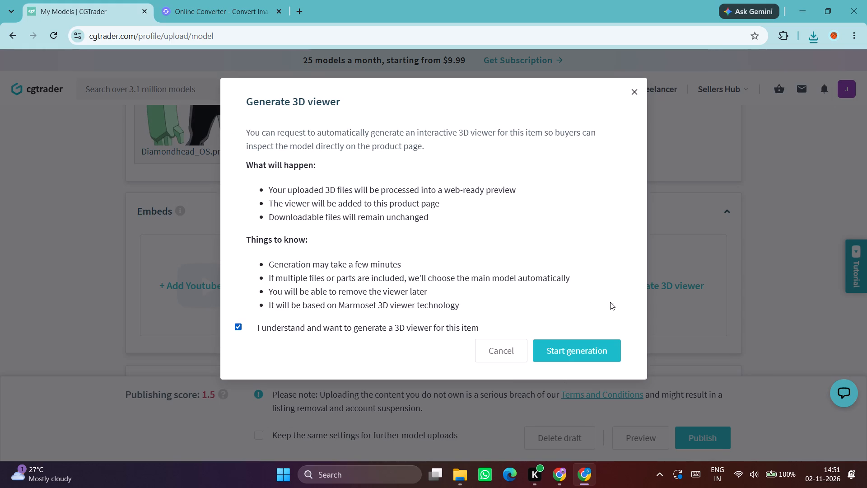
pyautogui.click(591, 350)
# Enter "Diamond head" as the model's title in the listing details.
pyautogui.scroll(-3, 614, 296)
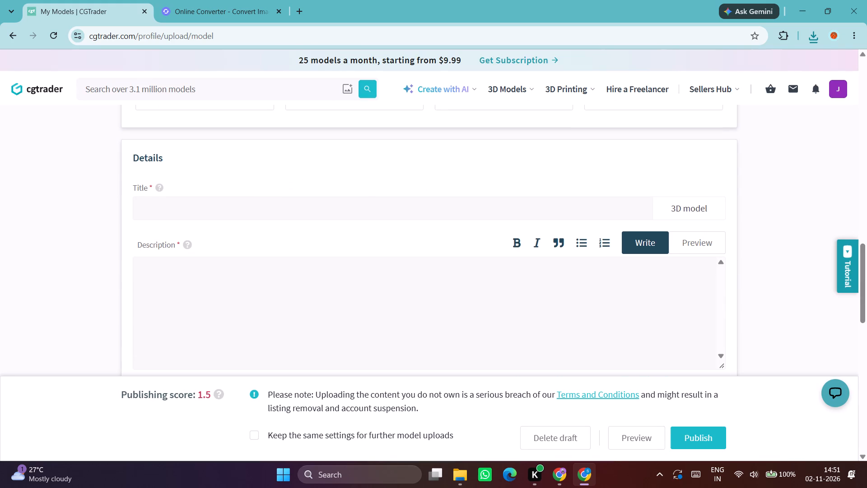
pyautogui.click(380, 201)
pyautogui.hotkey('shift', 'd')
pyautogui.write('Ia')
pyautogui.press('BackSpace')
pyautogui.press('BackSpace')
pyautogui.write('iamond head')
# Enter "diamond head ben 10 alien. best for unity and blender" as the model's description.
pyautogui.click(357, 271)
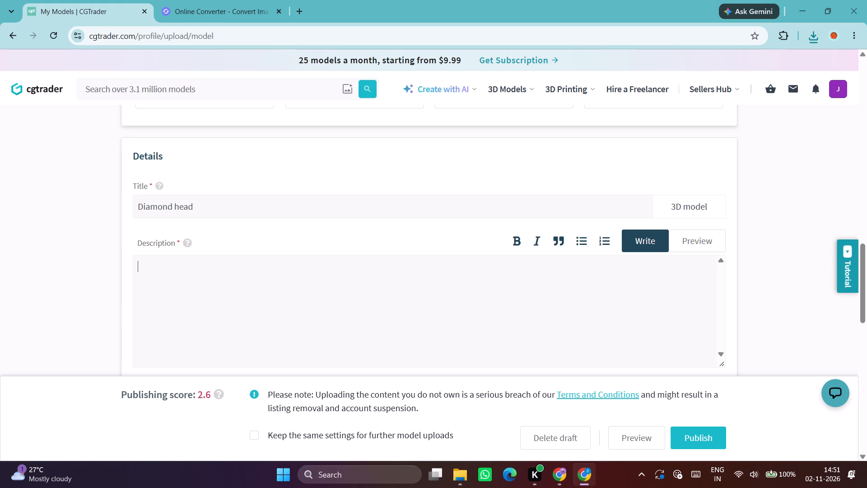
pyautogui.write('ben')
pyautogui.press('space')
pyautogui.press('BackSpace')
pyautogui.press('BackSpace')
pyautogui.press('BackSpace')
pyautogui.press('BackSpace')
pyautogui.press('BackSpace')
pyautogui.write('diamond gead ben 1 alien')
pyautogui.press('space')
pyautogui.press('BackSpace')
pyautogui.press('BackSpace')
pyautogui.press('BackSpace')
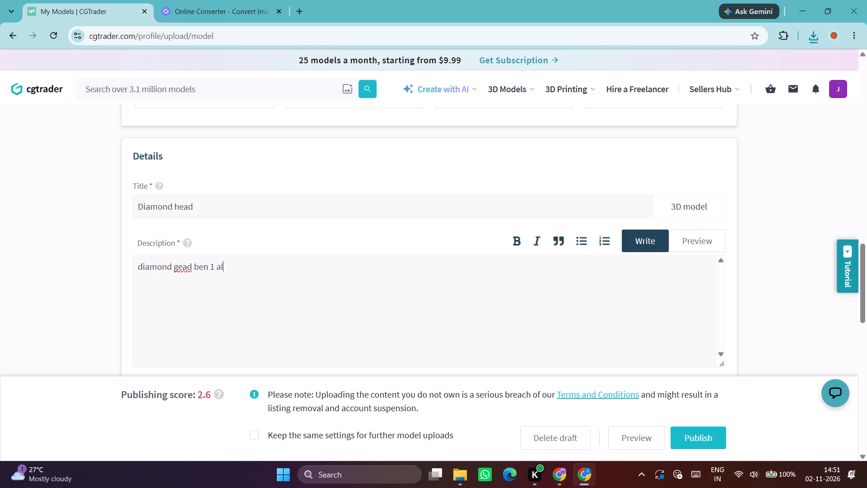
pyautogui.press('BackSpace')
pyautogui.press('BackSpace')
pyautogui.press('BackSpace')
pyautogui.press('BackSpace')
pyautogui.press('BackSpace')
pyautogui.press('BackSpace')
pyautogui.press('BackSpace')
pyautogui.press('BackSpace')
pyautogui.press('BackSpace')
pyautogui.press('BackSpace')
pyautogui.press('BackSpace')
pyautogui.press('BackSpace')
pyautogui.press('BackSpace')
pyautogui.press('BackSpace')
pyautogui.write('head ben 10 alien')
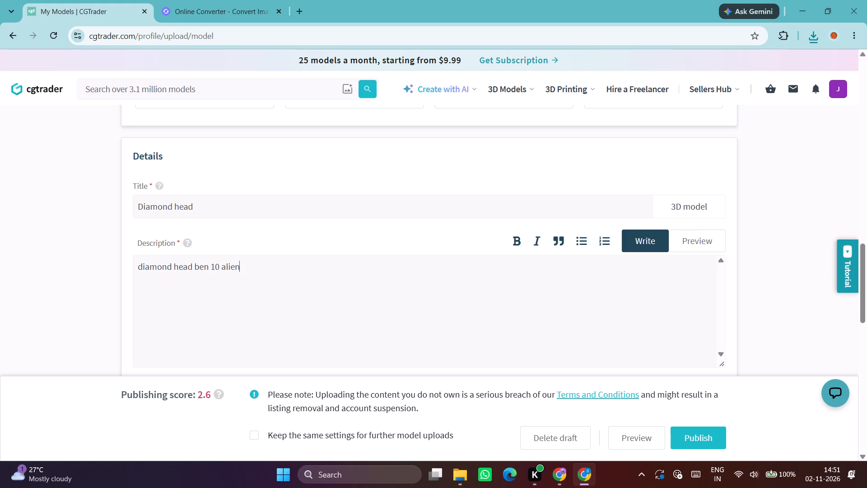
pyautogui.press(',')
pyautogui.press('BackSpace')
pyautogui.write('. best for')
pyautogui.press('space')
pyautogui.write('unity and blender')
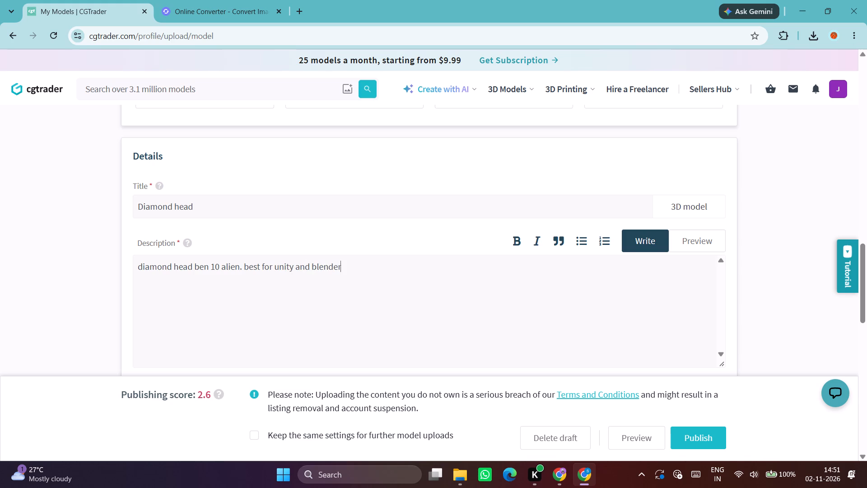
# Mark the model as AI generated content in the technical details.
pyautogui.scroll(-2, 357, 271)
pyautogui.scroll(-1, 272, 234)
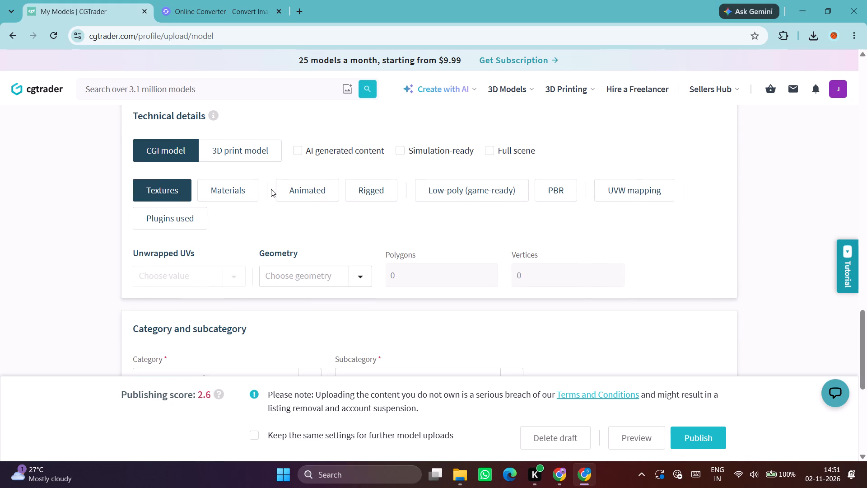
pyautogui.scroll(-2, 306, 289)
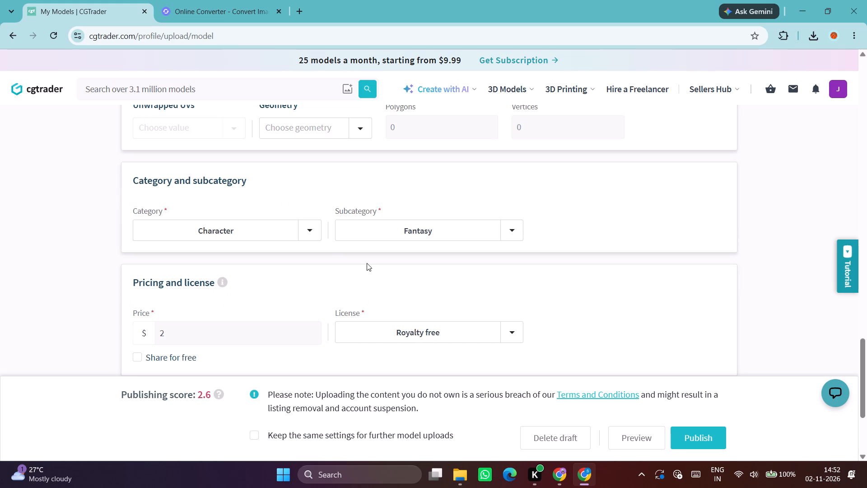
pyautogui.scroll(-1, 249, 331)
pyautogui.scroll(2, 454, 263)
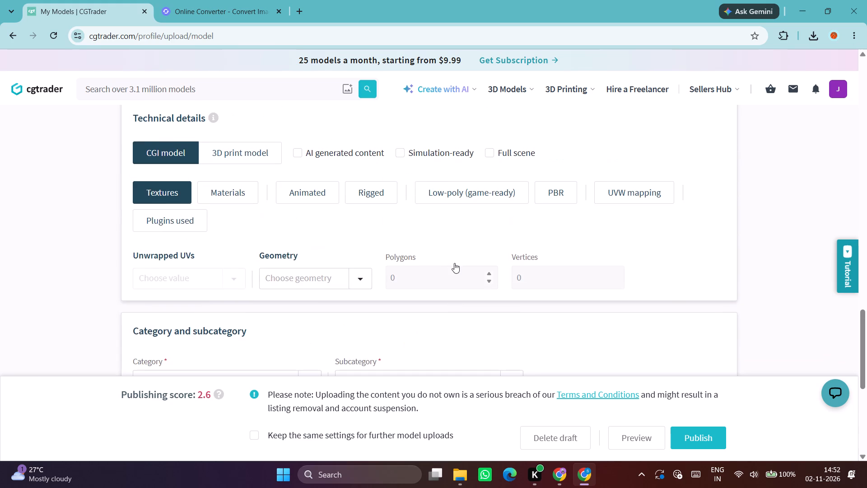
pyautogui.scroll(1, 454, 263)
pyautogui.scroll(1, 655, 330)
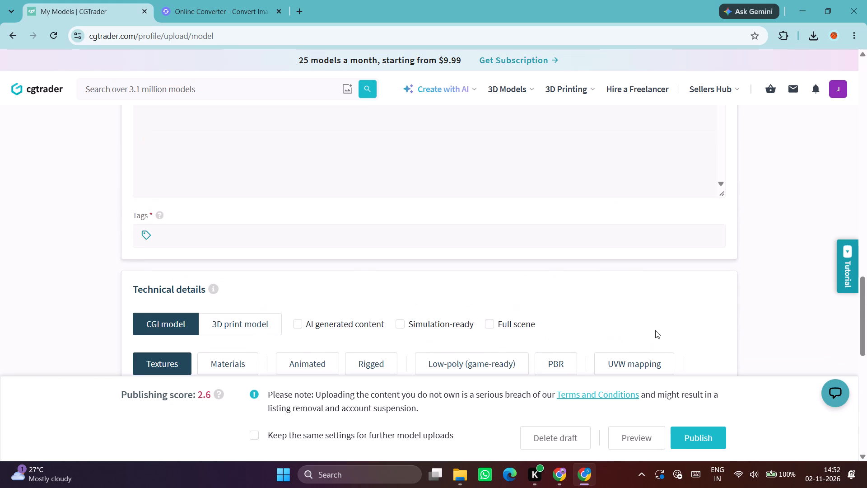
pyautogui.scroll(-1, 655, 330)
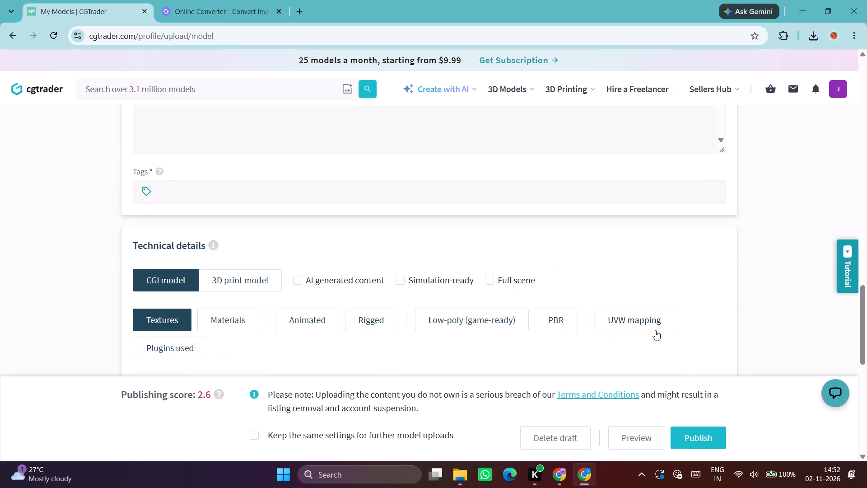
pyautogui.click(296, 281)
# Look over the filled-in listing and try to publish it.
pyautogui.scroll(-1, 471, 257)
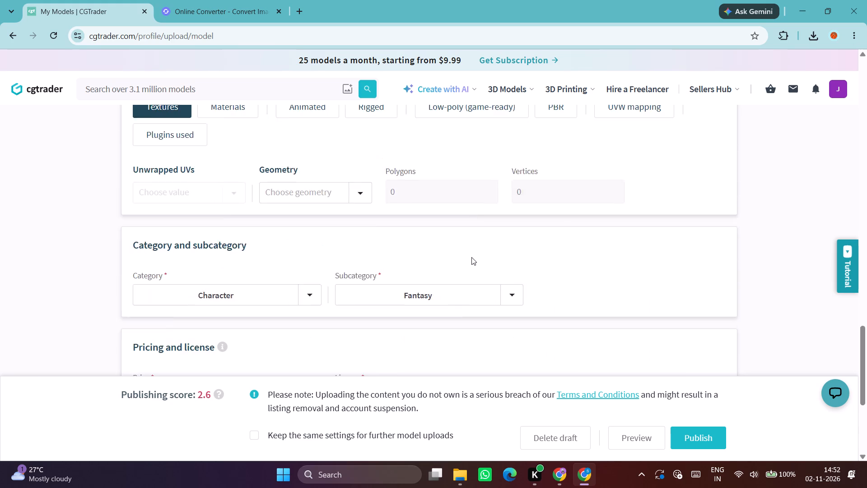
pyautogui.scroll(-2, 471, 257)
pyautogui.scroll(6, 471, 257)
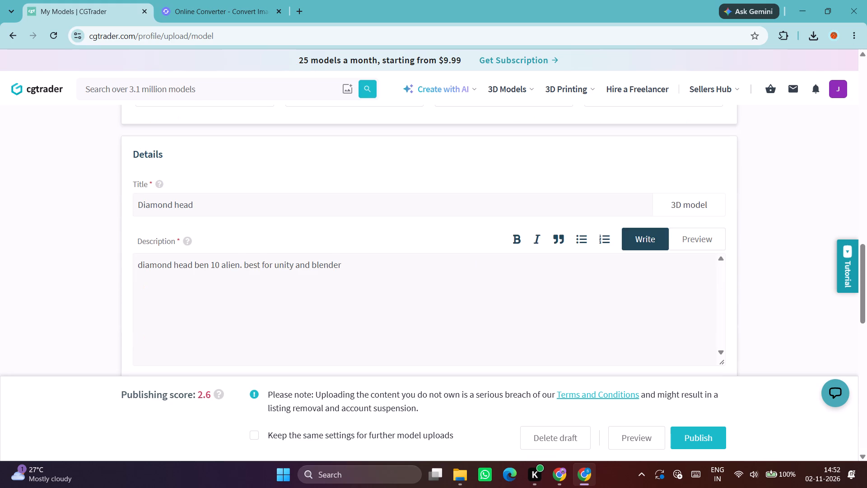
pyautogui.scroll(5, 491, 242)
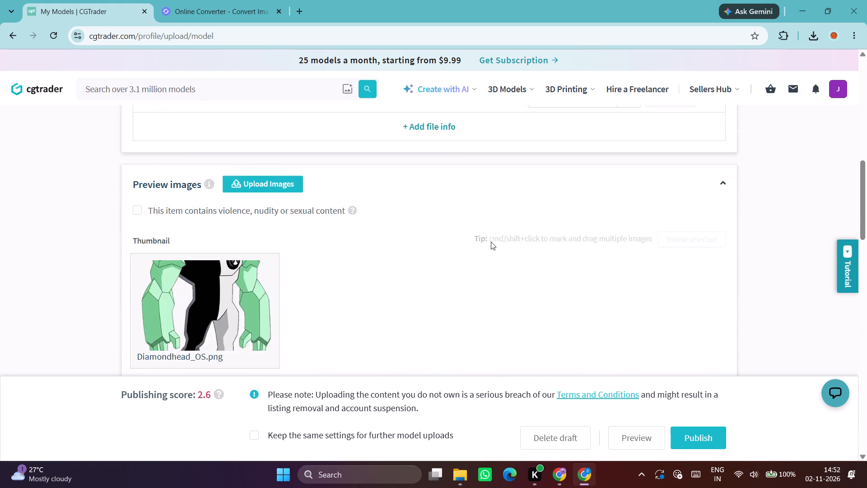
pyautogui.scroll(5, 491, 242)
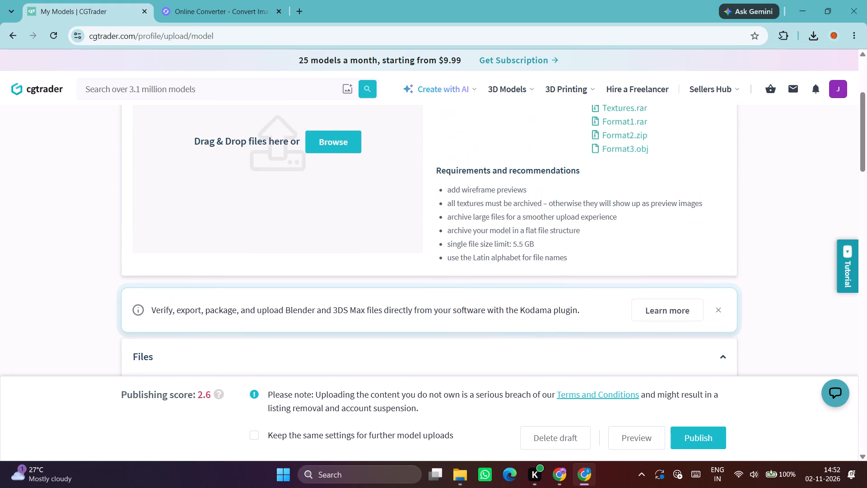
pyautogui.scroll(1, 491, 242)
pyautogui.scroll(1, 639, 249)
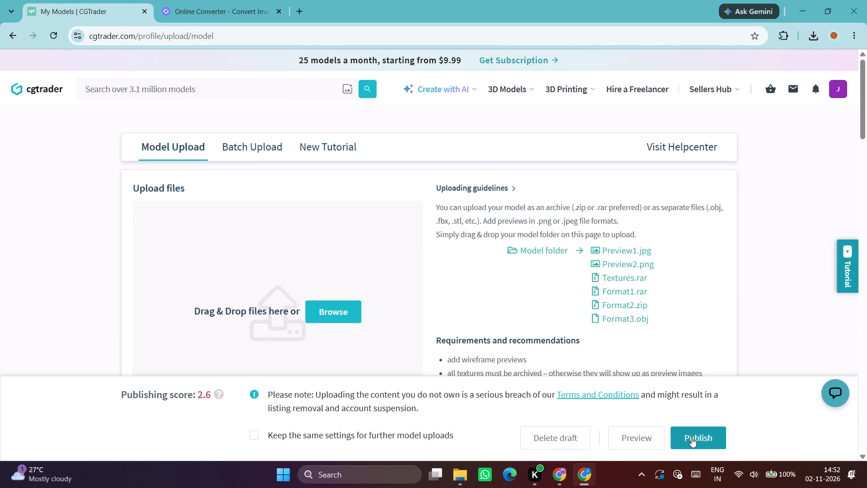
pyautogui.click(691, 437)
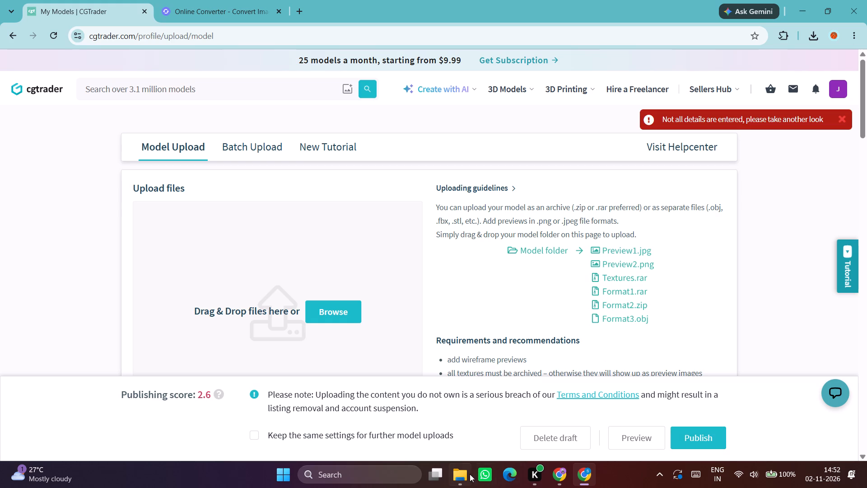
# Add the tags ben10, diamonhead, alien and fantasy to the listing details.
pyautogui.scroll(-6, 465, 279)
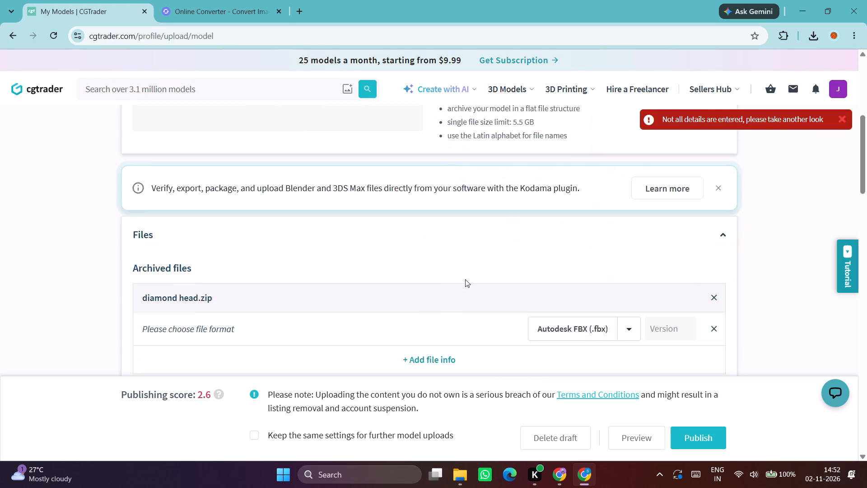
pyautogui.scroll(-2, 465, 279)
pyautogui.scroll(2, 465, 279)
pyautogui.scroll(-2, 465, 279)
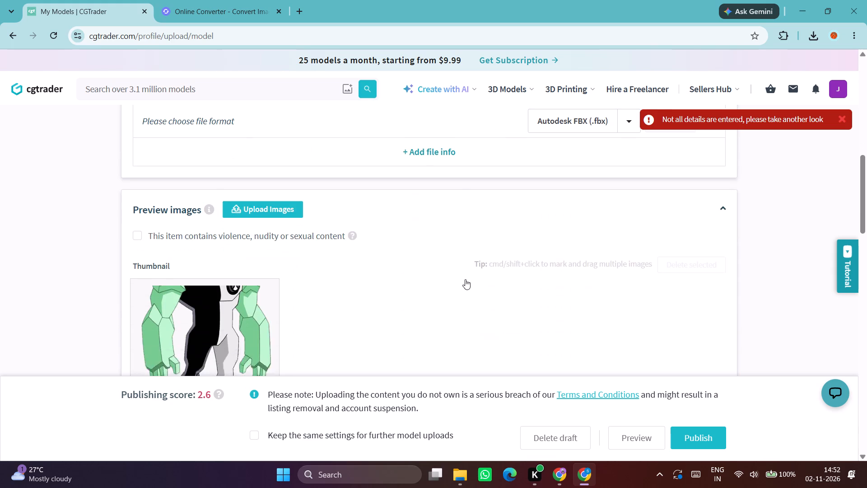
pyautogui.scroll(-4, 465, 279)
pyautogui.scroll(6, 465, 279)
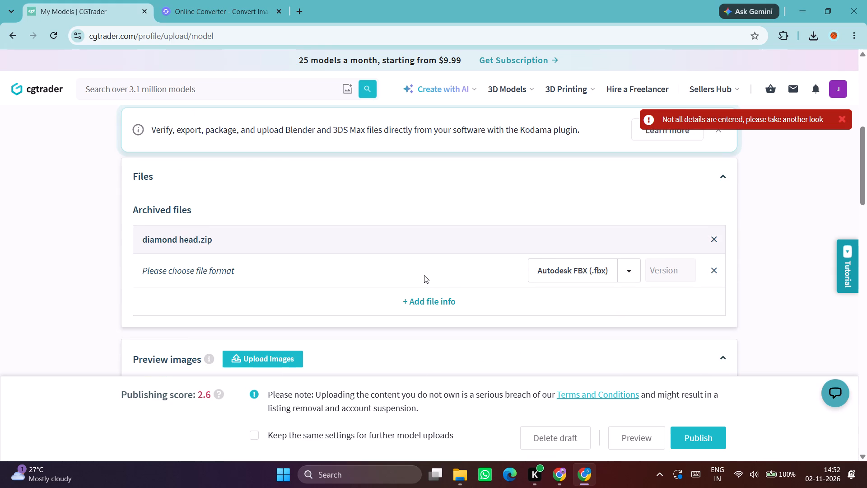
pyautogui.scroll(-1, 424, 275)
pyautogui.scroll(-4, 660, 251)
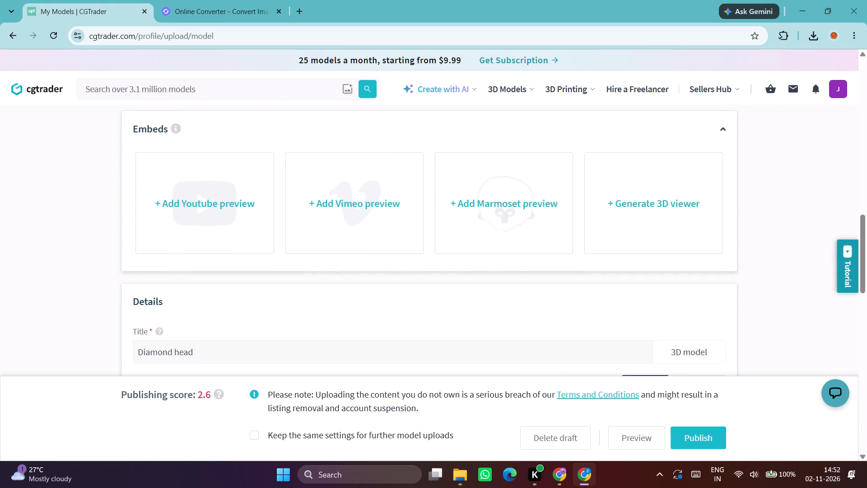
pyautogui.scroll(-2, 660, 251)
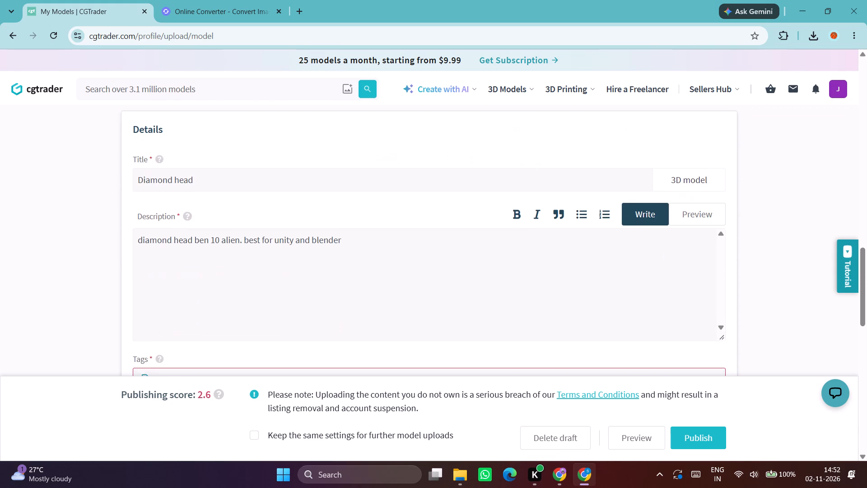
pyautogui.scroll(-1, 660, 251)
pyautogui.click(376, 264)
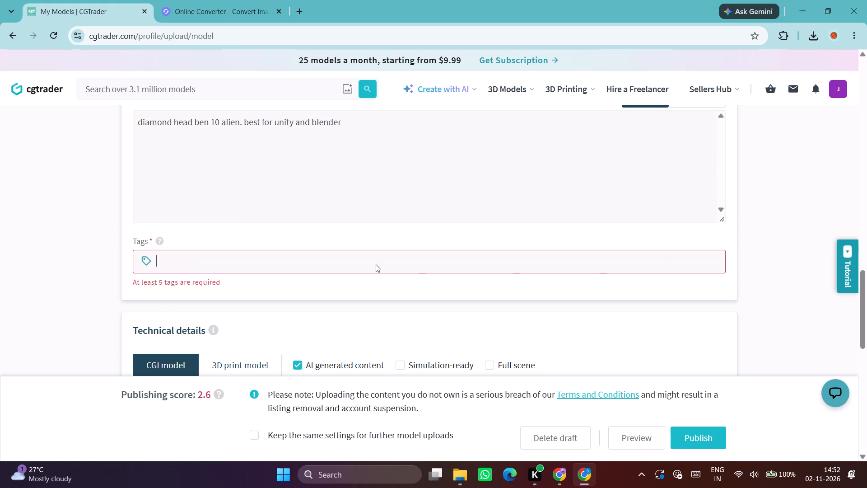
pyautogui.write('ben')
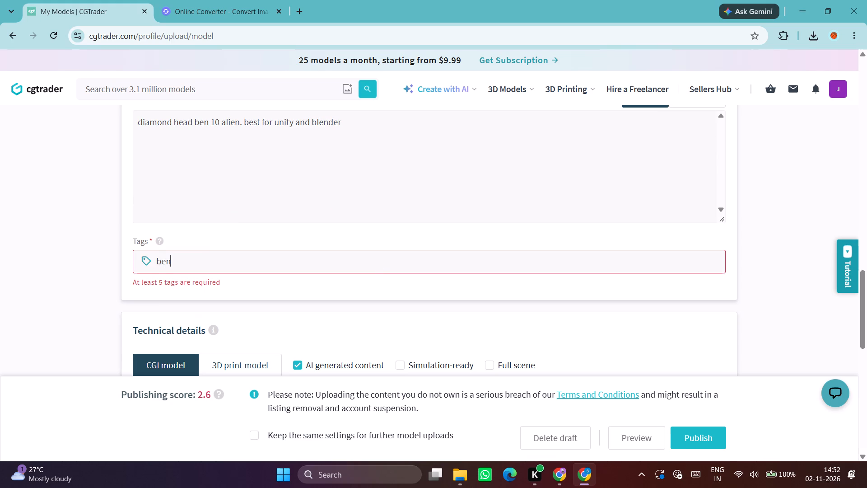
pyautogui.write('10')
pyautogui.press('Return')
pyautogui.write('diamondhea')
pyautogui.press('BackSpace')
pyautogui.press('BackSpace')
pyautogui.press('BackSpace')
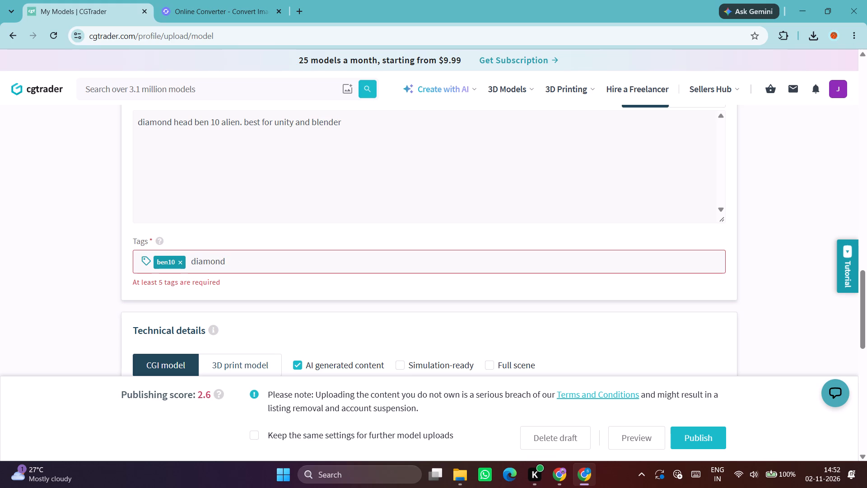
pyautogui.press('BackSpace')
pyautogui.write('head')
pyautogui.press('Return')
pyautogui.write('alie')
pyautogui.press('e')
pyautogui.press('BackSpace')
pyautogui.press('n')
pyautogui.press('Return')
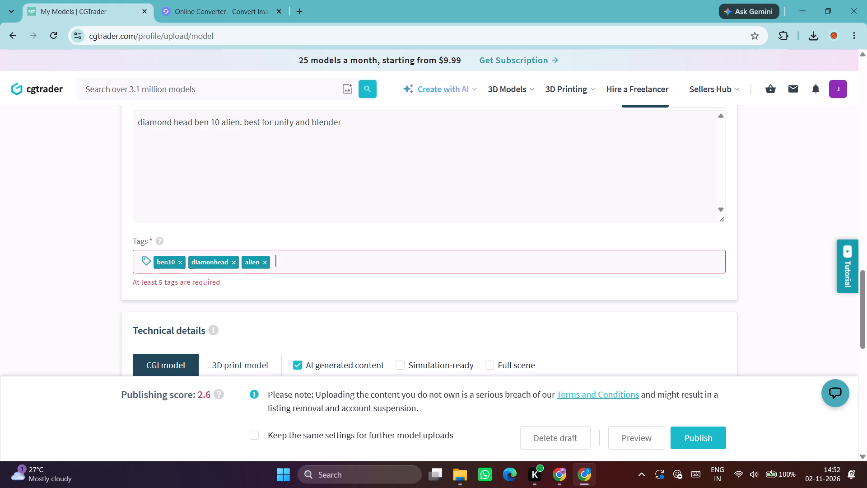
pyautogui.write('fantasy')
pyautogui.press('Return')
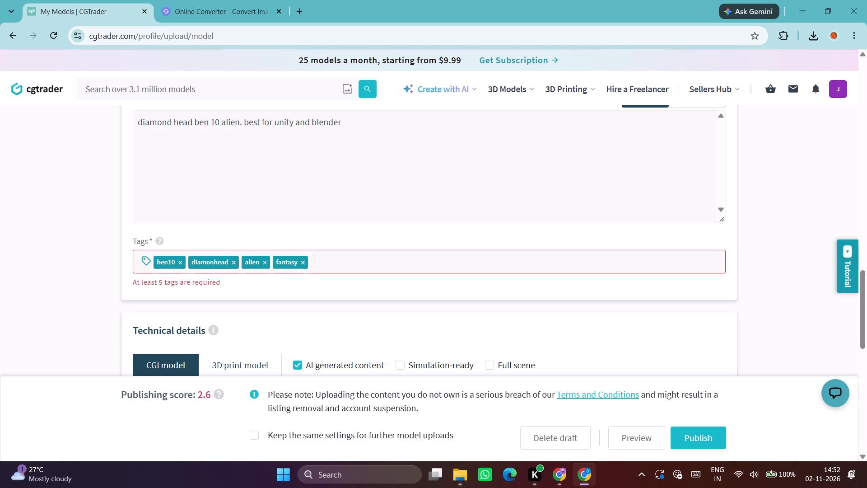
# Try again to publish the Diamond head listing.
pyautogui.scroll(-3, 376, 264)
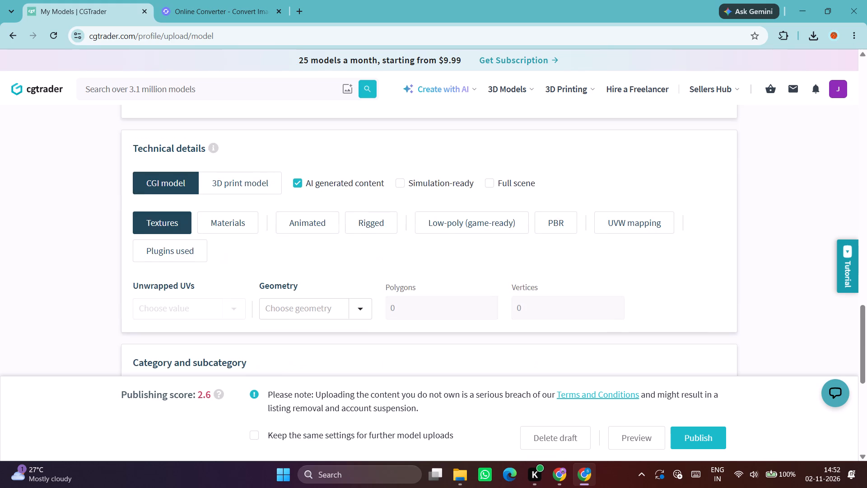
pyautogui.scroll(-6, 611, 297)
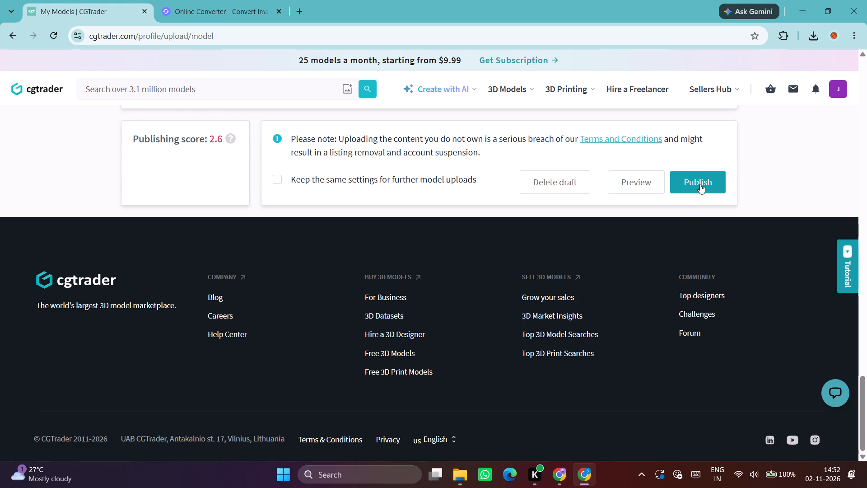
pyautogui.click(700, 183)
# Add the tag humanoid to the Diamond head listing as its fifth tag.
pyautogui.scroll(4, 600, 262)
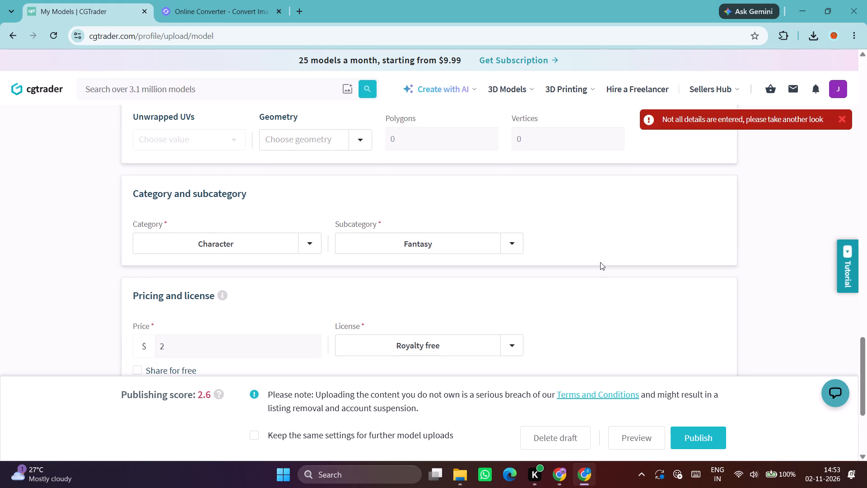
pyautogui.scroll(-3, 600, 262)
pyautogui.scroll(1, 600, 262)
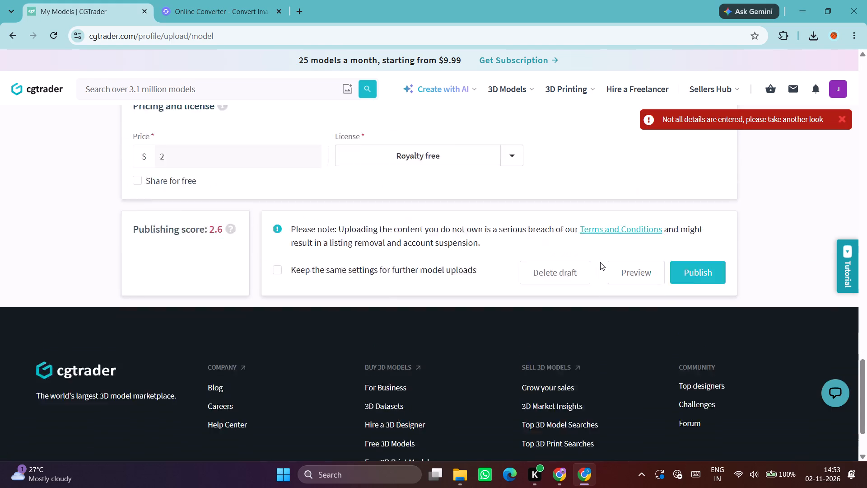
pyautogui.scroll(6, 600, 262)
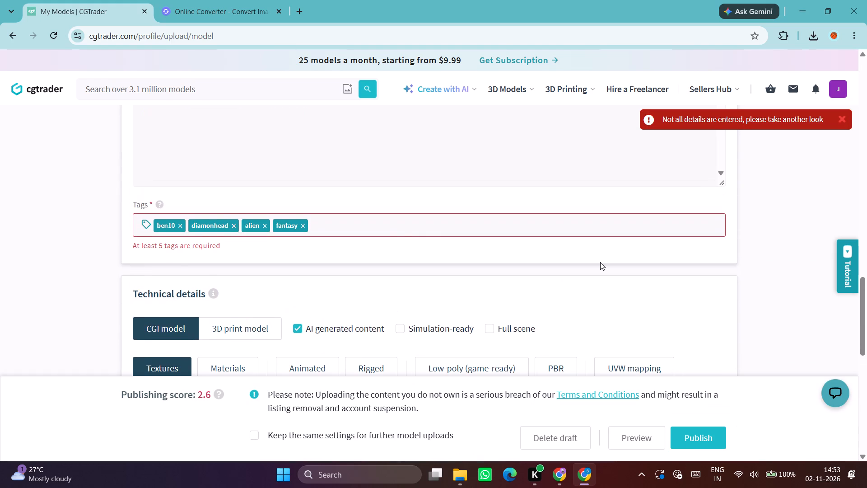
pyautogui.click(393, 225)
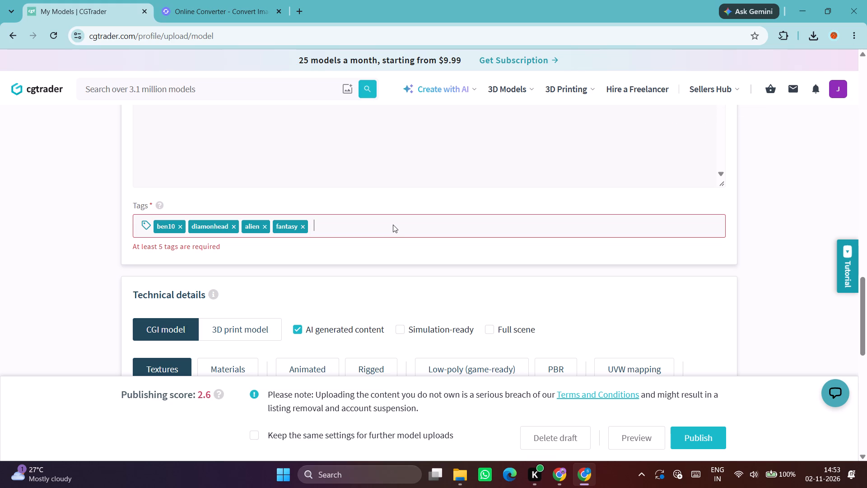
pyautogui.write('humanoid')
pyautogui.press('Return')
# Publish the Diamond head listing.
pyautogui.scroll(-7, 393, 225)
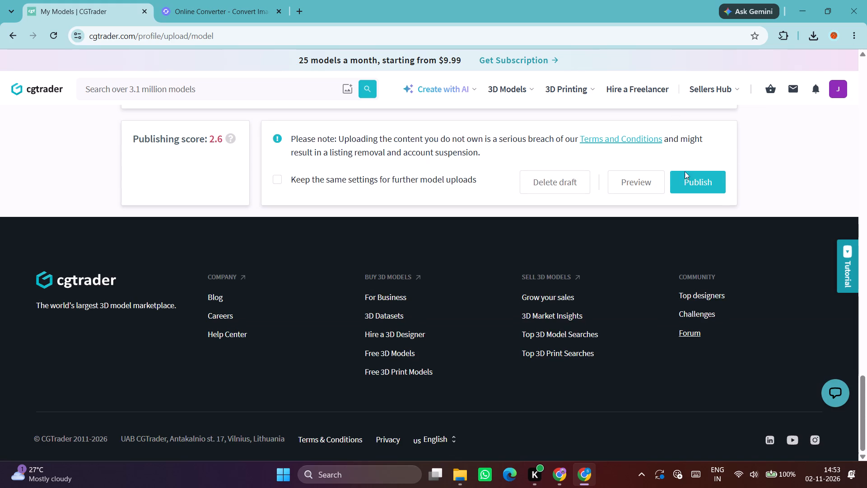
pyautogui.click(689, 181)
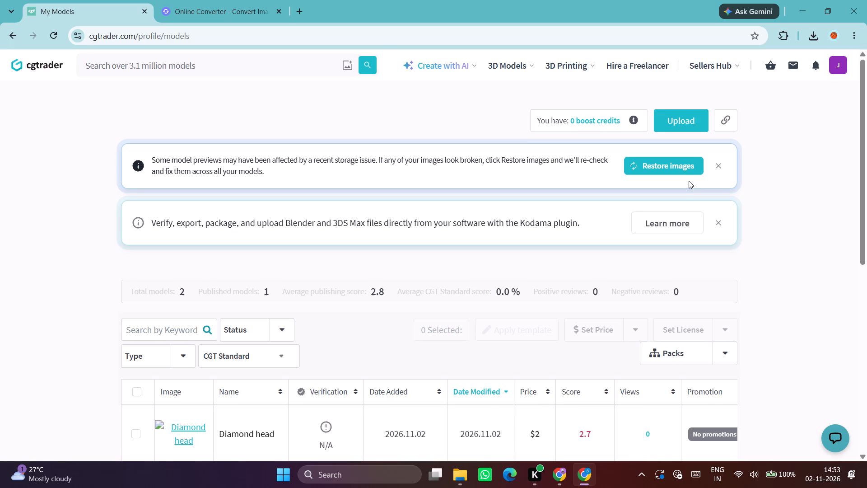
# Open the published ATOMIX listing for editing, mark it as AI generated content, and save the change.
pyautogui.scroll(-1, 689, 181)
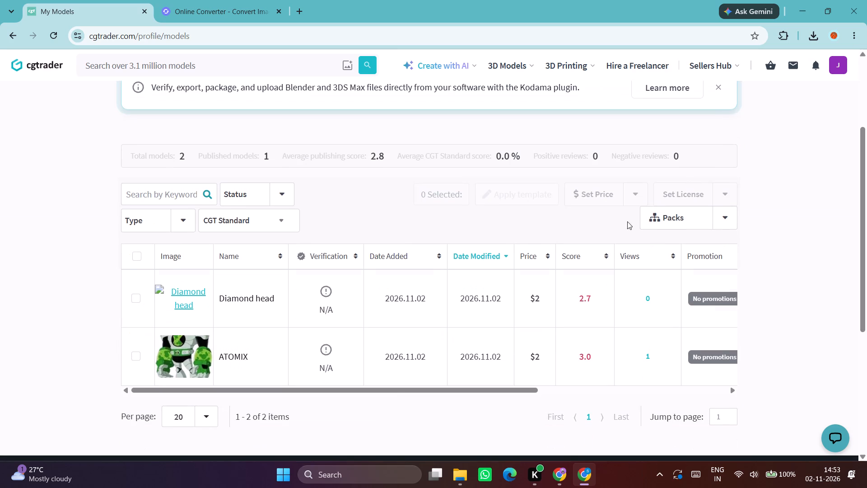
pyautogui.hscroll(-3, 638, 359)
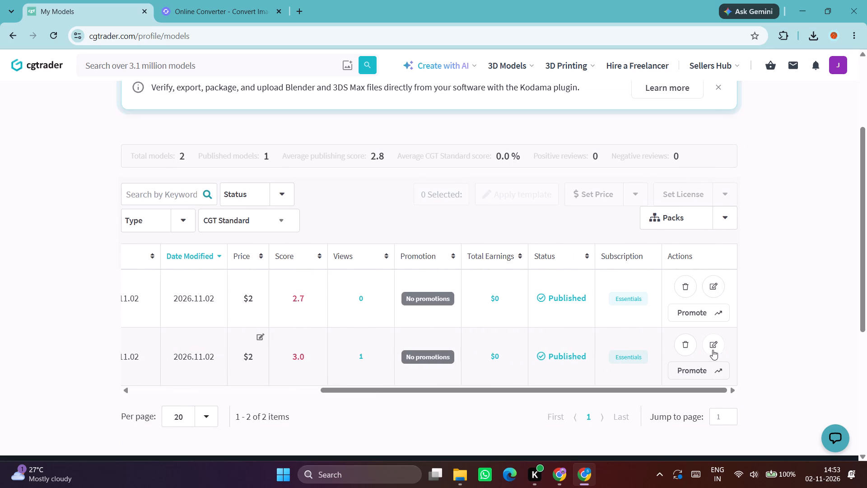
pyautogui.click(713, 347)
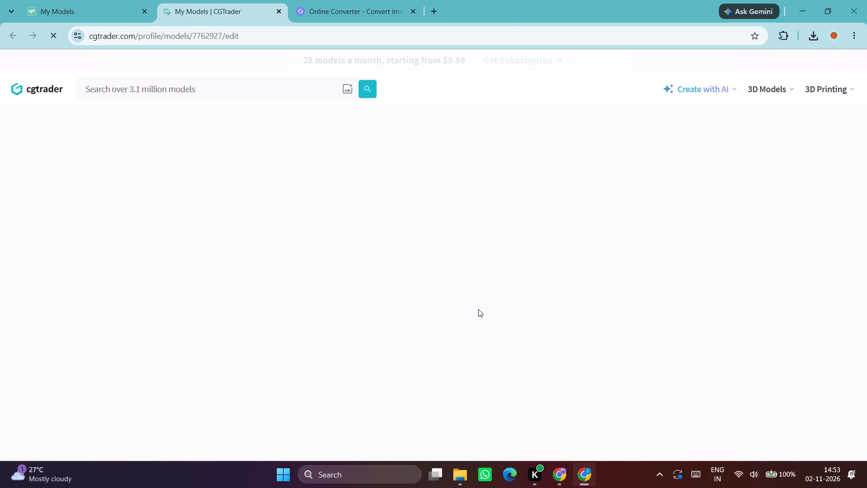
pyautogui.scroll(-7, 478, 309)
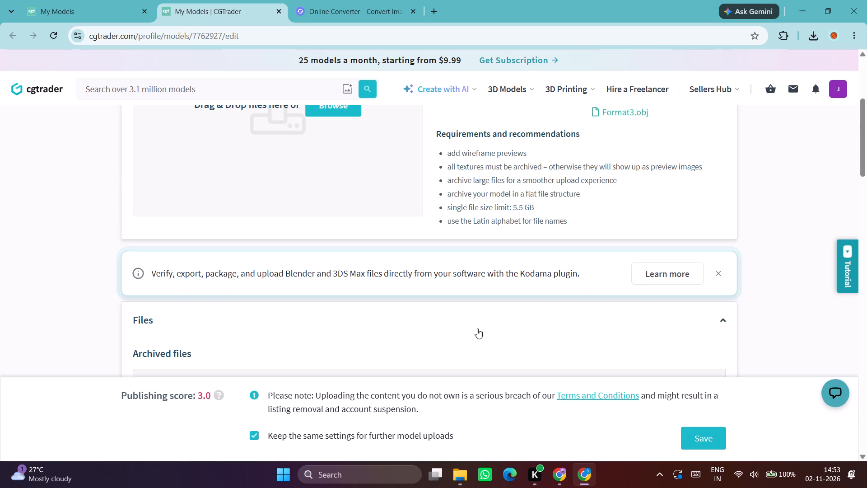
pyautogui.scroll(-7, 476, 324)
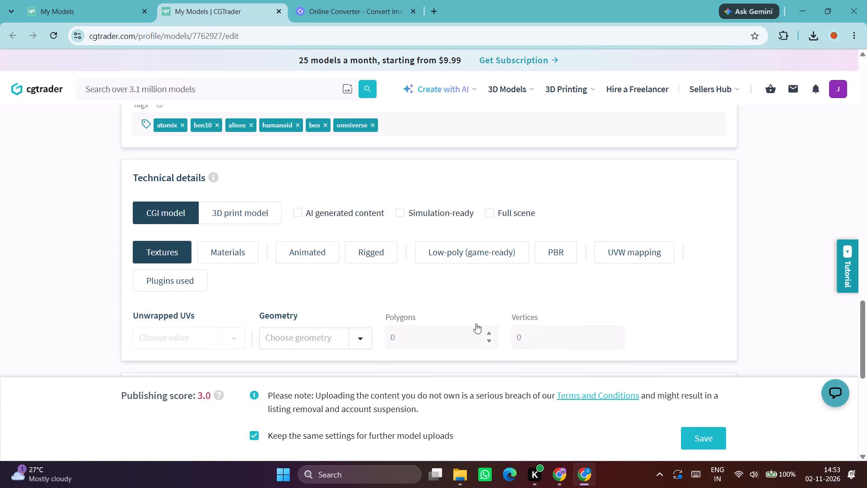
pyautogui.click(303, 217)
pyautogui.click(707, 444)
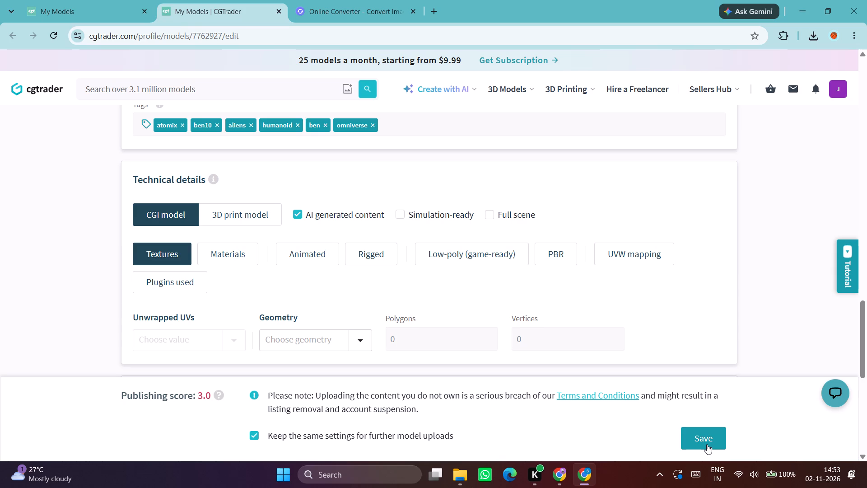
pyautogui.scroll(-2, 596, 254)
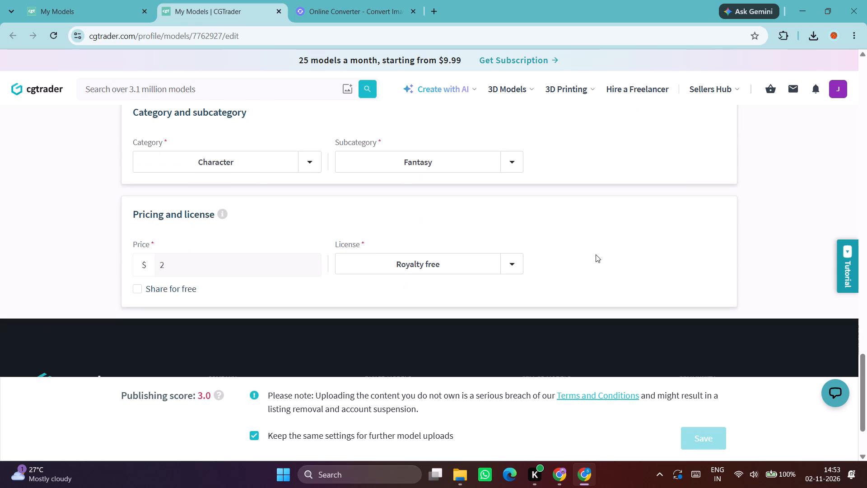
pyautogui.scroll(5, 596, 254)
pyautogui.scroll(-2, 596, 254)
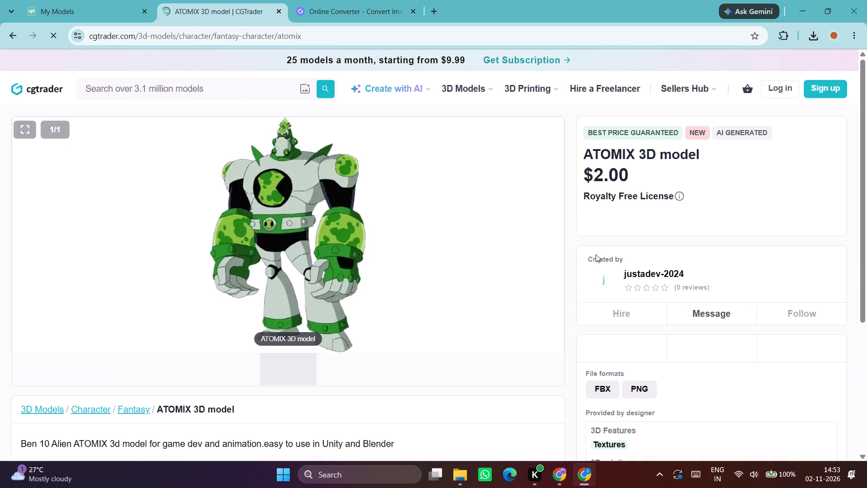
# Examine the public ATOMIX model page, including its preview image, description, tags, pricing and technical details.
pyautogui.scroll(-1, 465, 326)
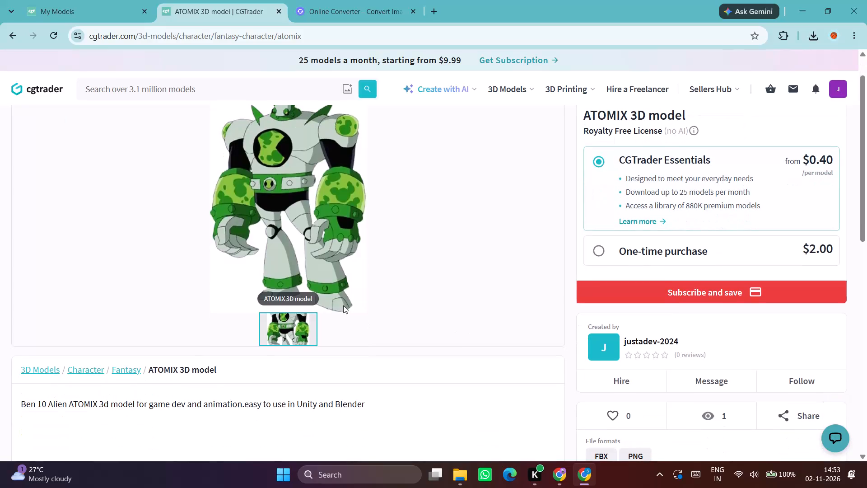
pyautogui.scroll(1, 300, 249)
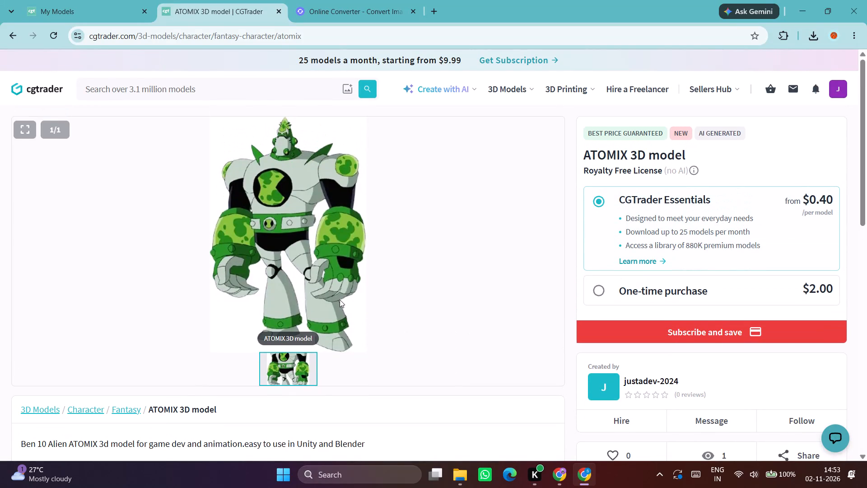
pyautogui.scroll(-1, 408, 335)
pyautogui.scroll(1, 408, 335)
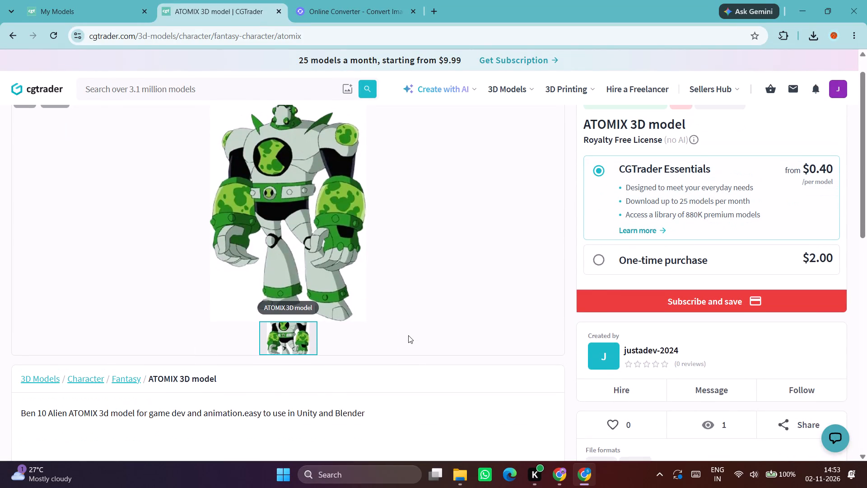
pyautogui.scroll(-3, 408, 335)
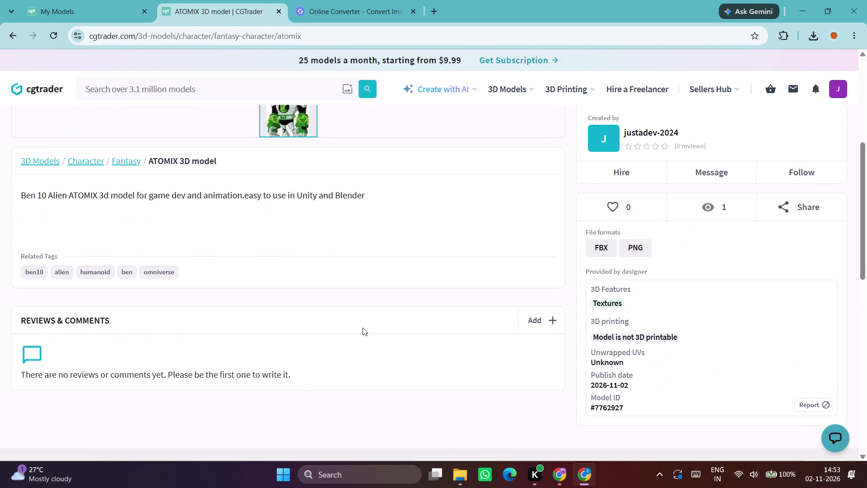
pyautogui.scroll(-1, 363, 328)
pyautogui.scroll(3, 363, 328)
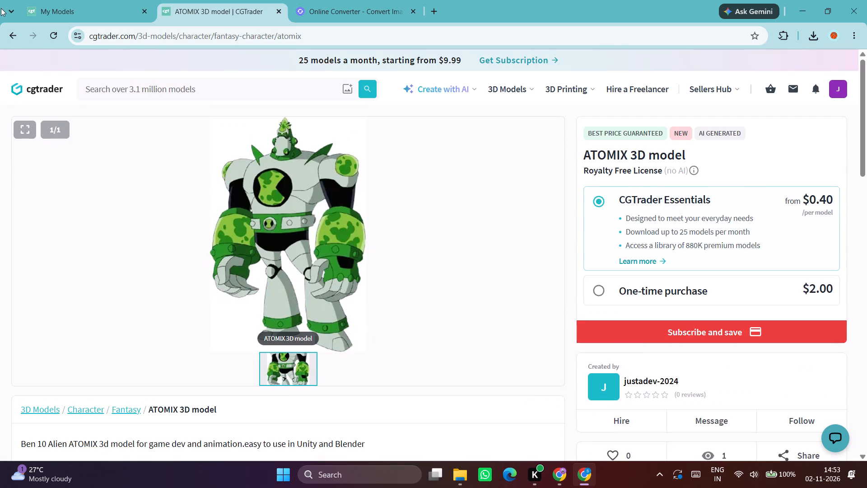
# Refresh the My Models list and close the ATOMIX listing's browser tab.
pyautogui.click(11, 36)
pyautogui.click(85, 17)
pyautogui.click(55, 35)
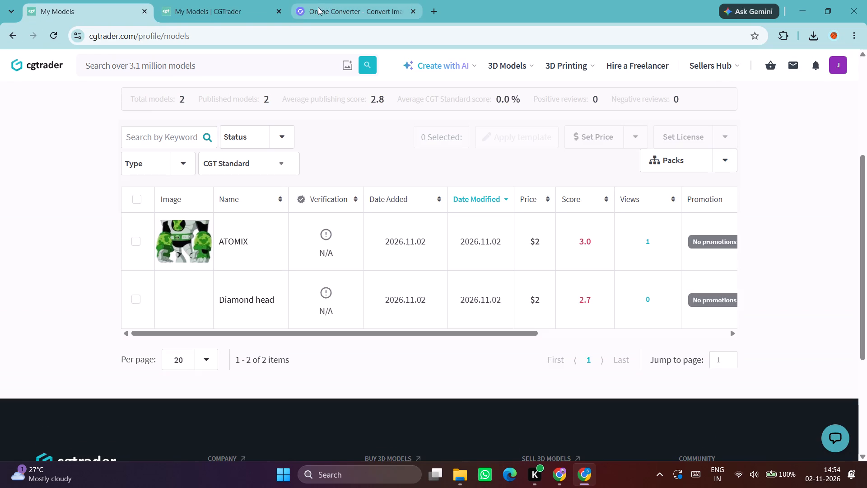
pyautogui.click(280, 13)
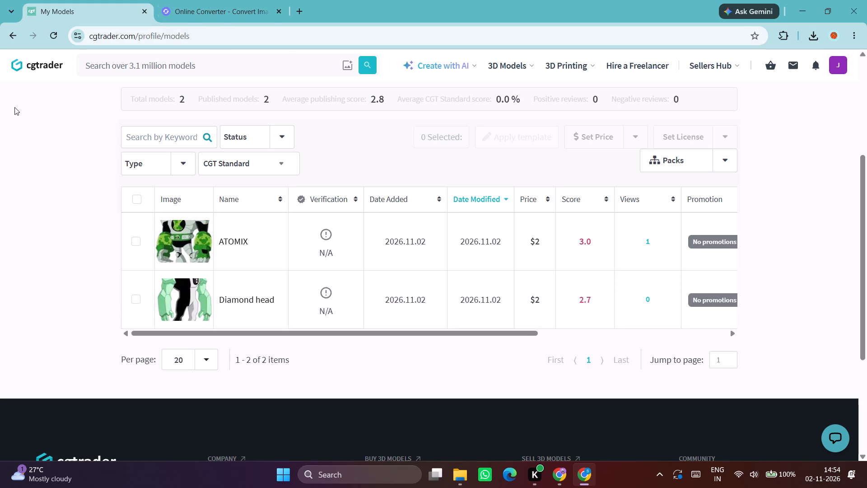
# Open the CGTrader home page in a separate browser tab placed first and search the marketplace for ben10.
pyautogui.keyDown('ctrl'); pyautogui.click(47, 68); pyautogui.keyUp('ctrl')
pyautogui.moveTo(186, 1); pyautogui.dragTo(105, 0)
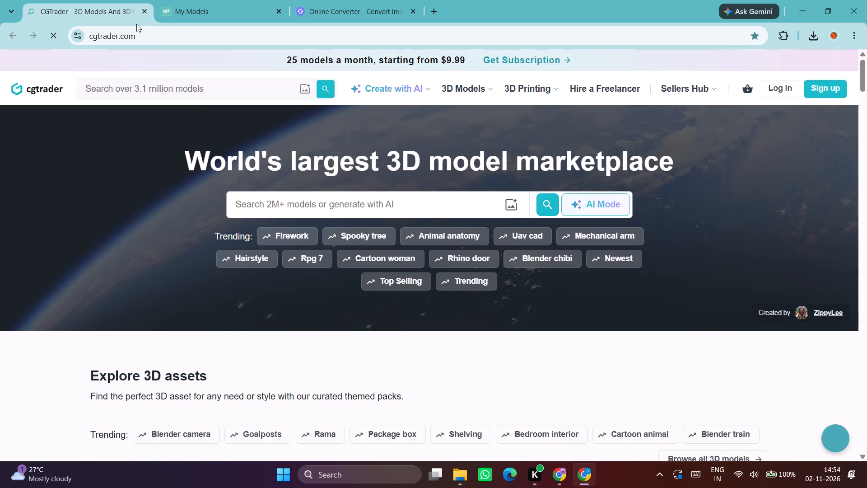
pyautogui.click(310, 197)
pyautogui.click(314, 205)
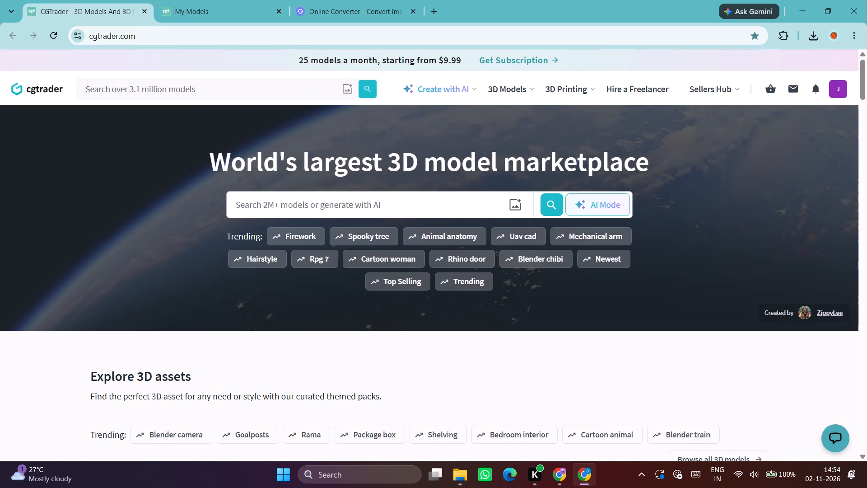
pyautogui.write('ben10')
pyautogui.press('Return')
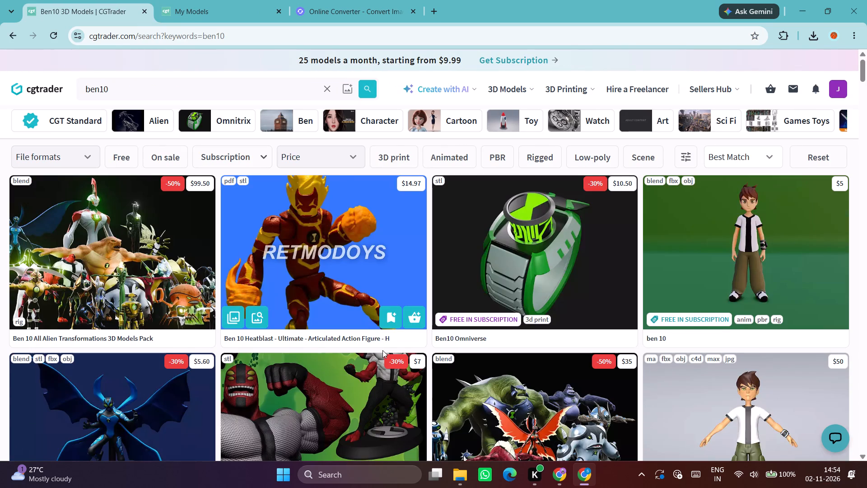
# Look through the marketplace's ben10 search results, examining the listed models, their prices and file formats.
pyautogui.scroll(-5, 382, 350)
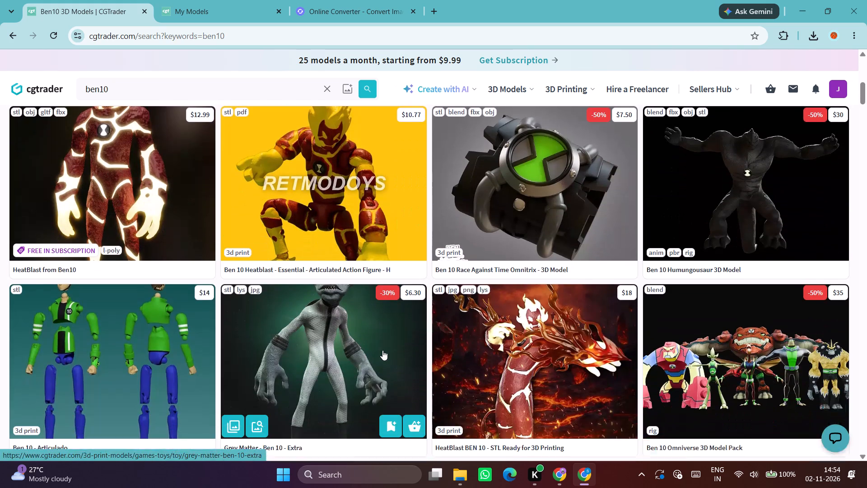
pyautogui.scroll(-6, 382, 350)
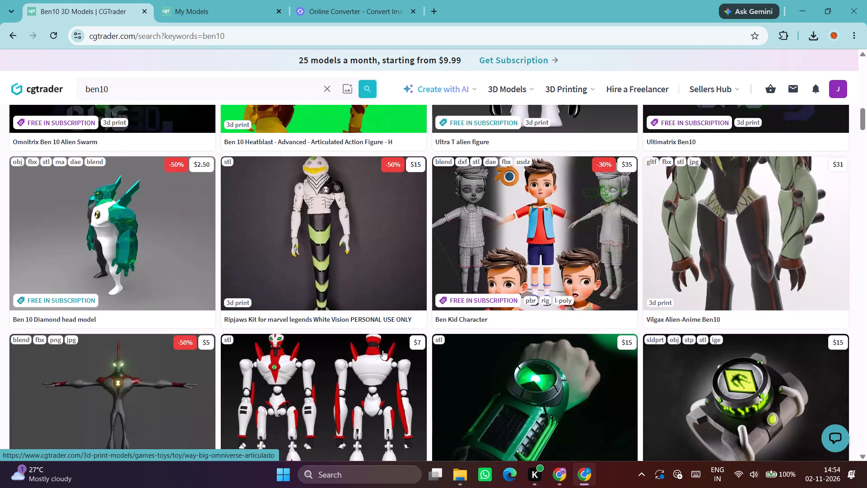
pyautogui.scroll(-1, 382, 350)
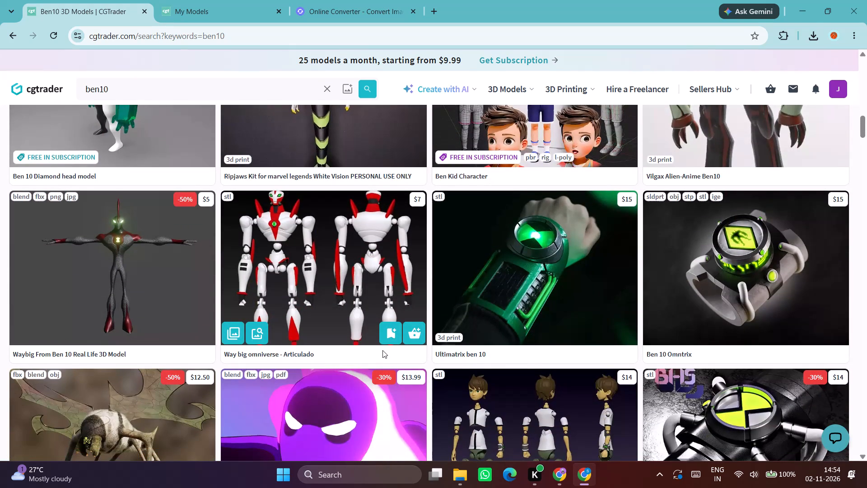
pyautogui.scroll(-2, 382, 350)
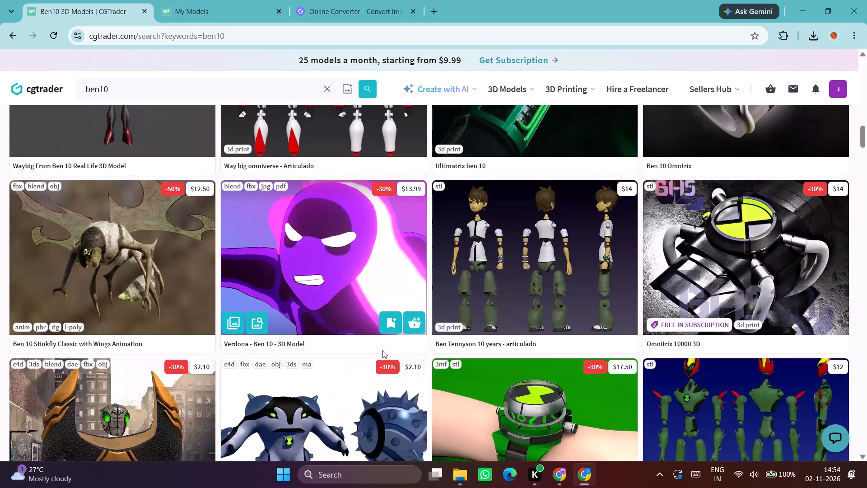
pyautogui.scroll(-4, 382, 350)
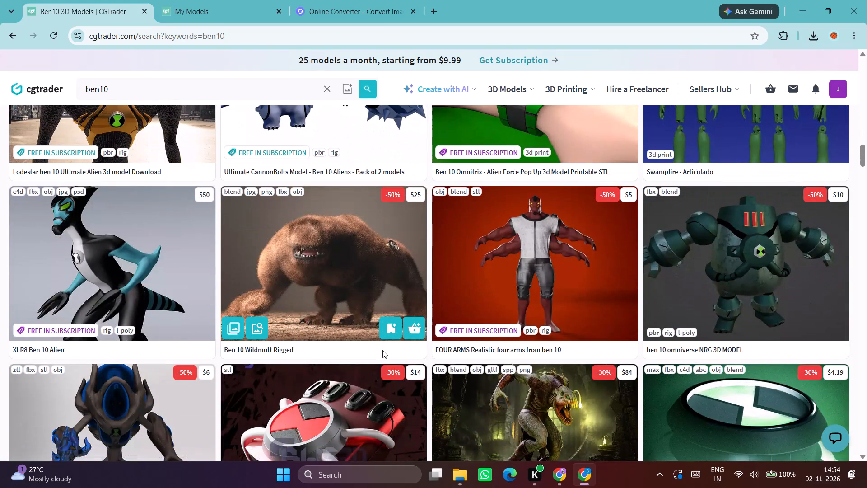
pyautogui.scroll(1, 382, 350)
pyautogui.scroll(-3, 382, 350)
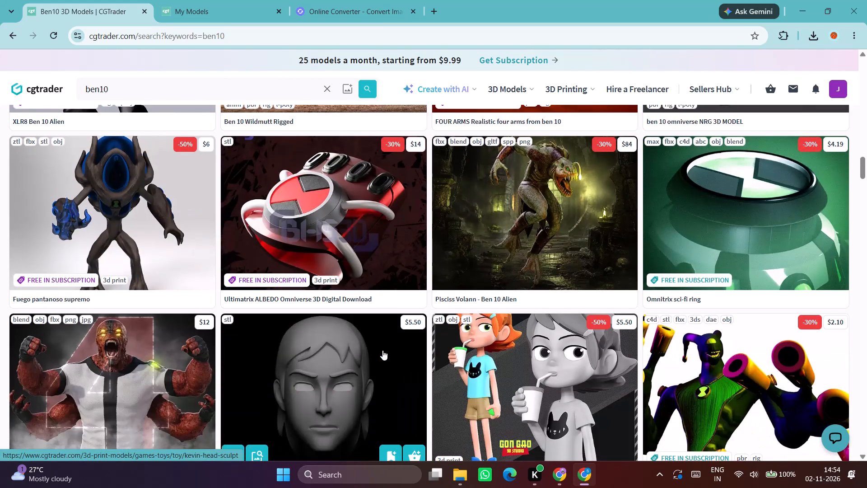
pyautogui.scroll(-5, 382, 350)
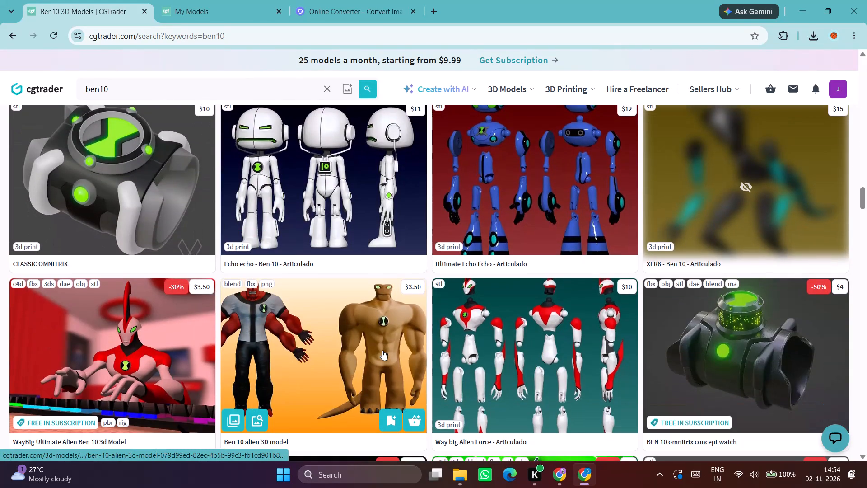
pyautogui.scroll(-4, 382, 350)
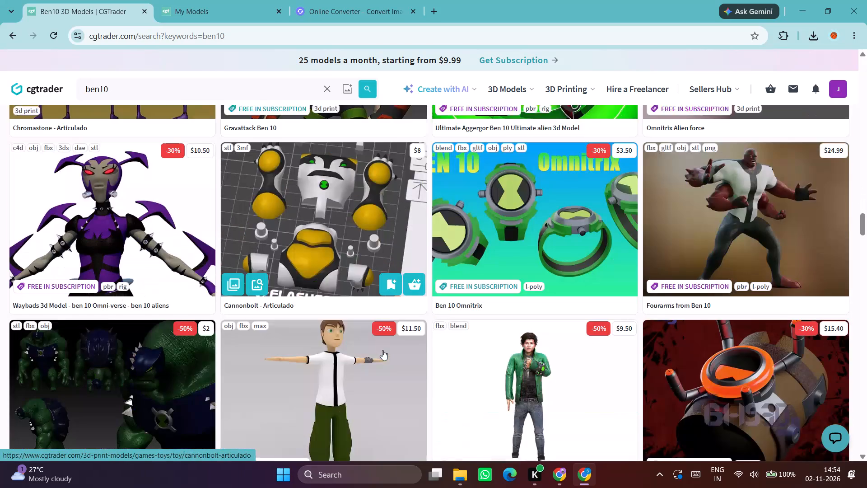
pyautogui.scroll(-3, 382, 350)
pyautogui.scroll(-3, 225, 354)
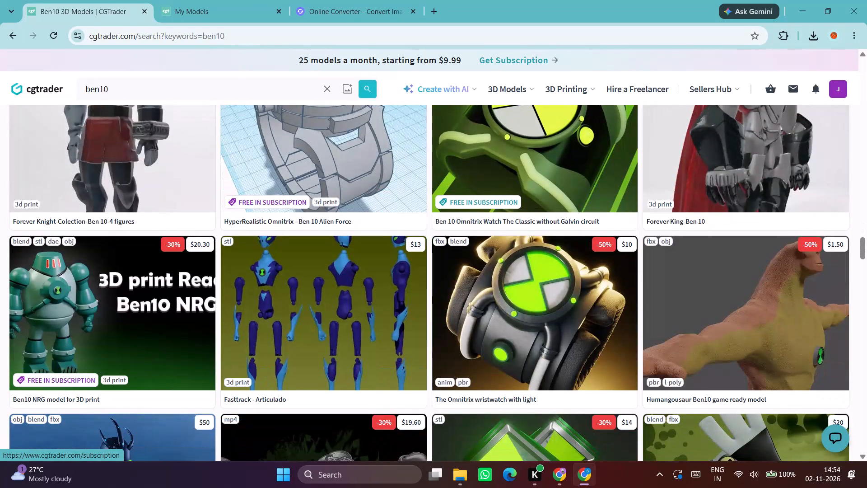
# Search the marketplace for diamondhead and look through the listed models.
pyautogui.click(143, 83)
pyautogui.hotkey('ctrl', 'a')
pyautogui.write('diamondhead')
pyautogui.press('Return')
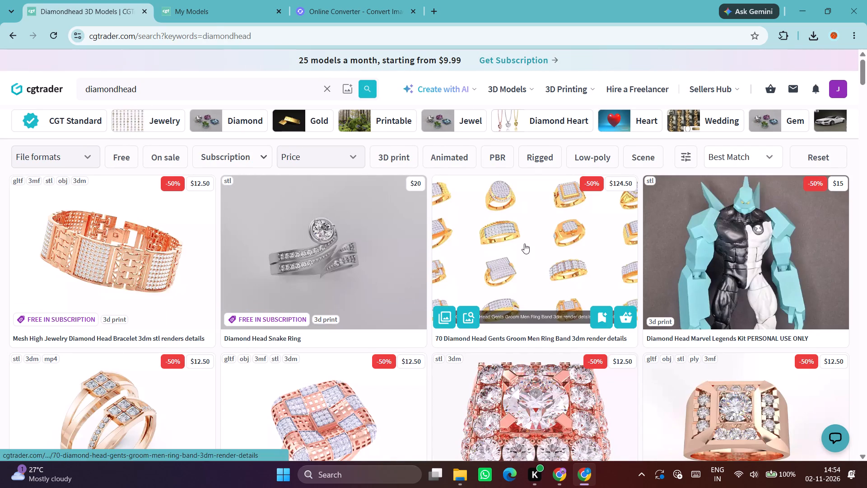
pyautogui.scroll(-11, 655, 272)
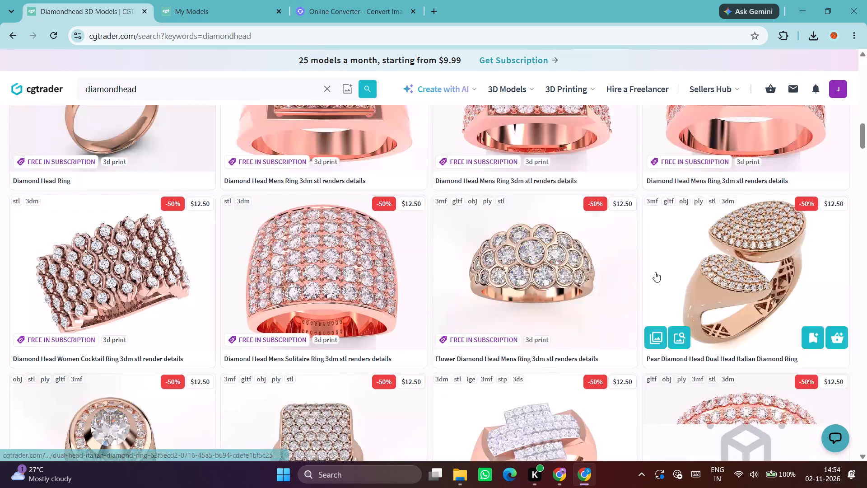
pyautogui.scroll(-6, 655, 272)
pyautogui.scroll(5, 655, 272)
pyautogui.scroll(-1, 655, 272)
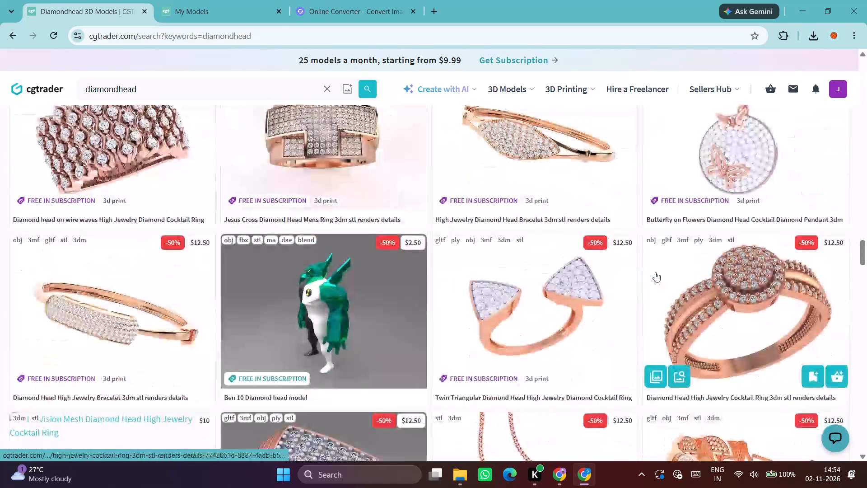
pyautogui.scroll(8, 655, 272)
pyautogui.scroll(-8, 655, 272)
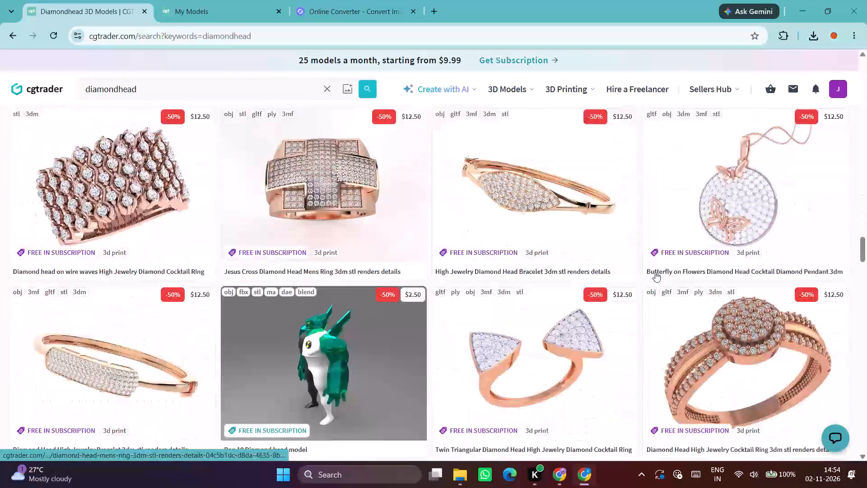
pyautogui.scroll(-15, 655, 272)
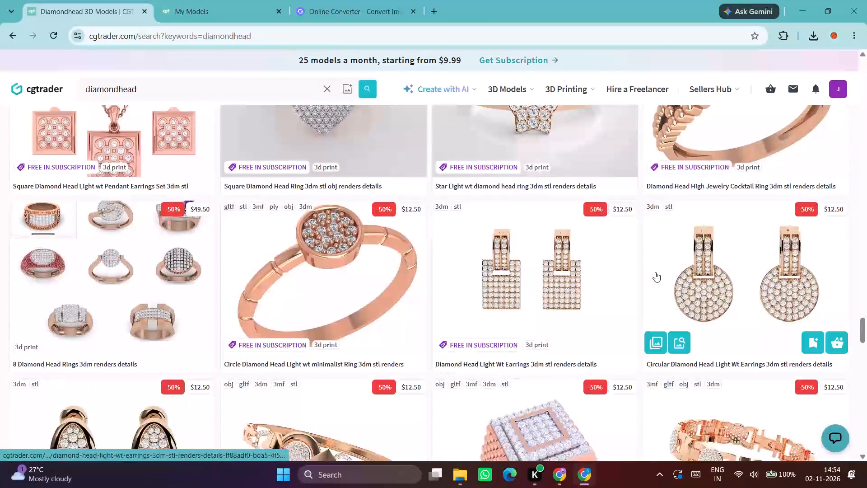
pyautogui.scroll(-10, 655, 272)
pyautogui.scroll(19, 655, 272)
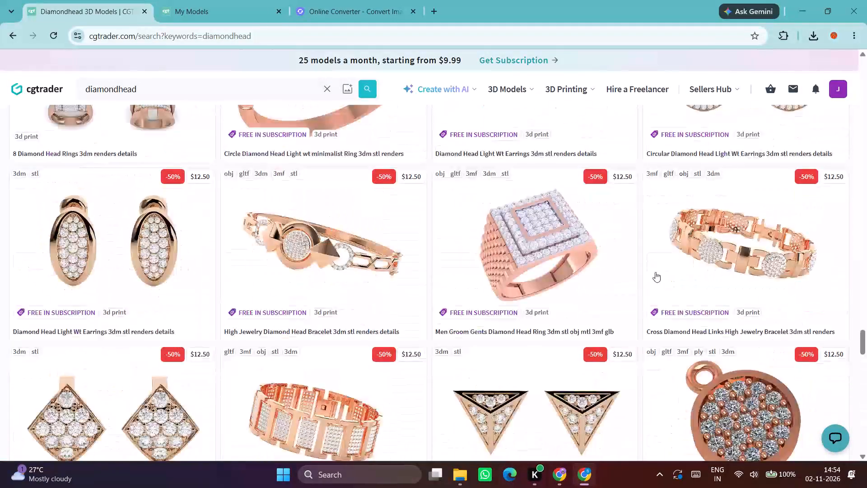
pyautogui.scroll(20, 655, 272)
pyautogui.scroll(7, 655, 272)
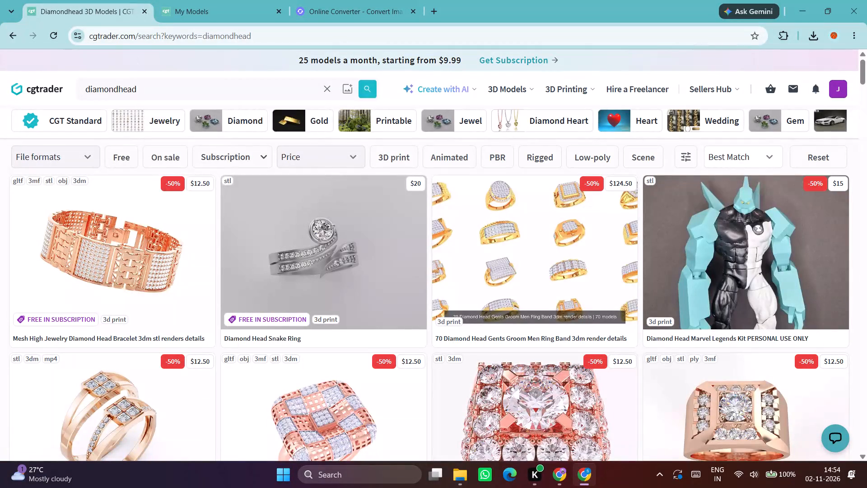
# Change the search wording to diamond head, as two words, and look through the listed models.
pyautogui.click(118, 91)
pyautogui.press('space')
pyautogui.press('Return')
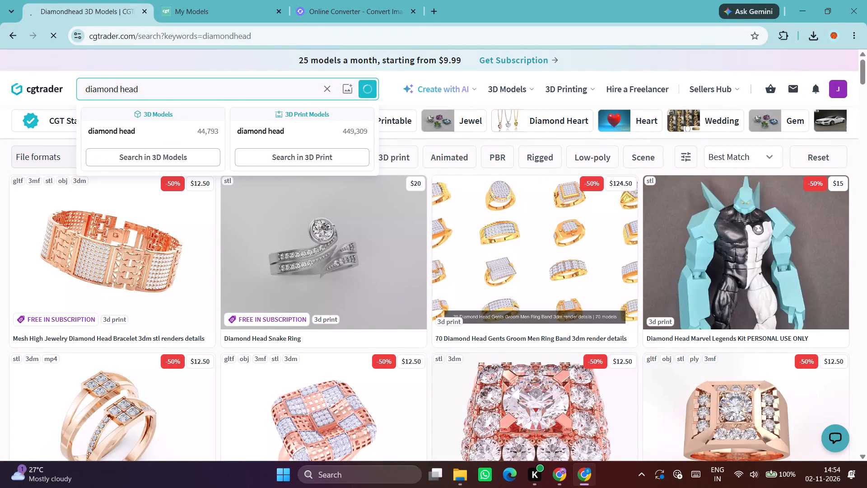
pyautogui.scroll(-1, 175, 246)
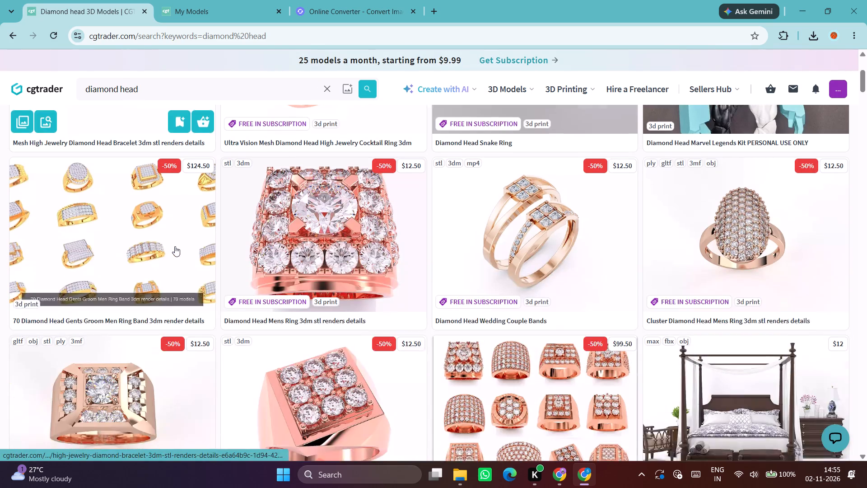
pyautogui.scroll(-1, 175, 246)
pyautogui.scroll(1, 175, 246)
pyautogui.scroll(-7, 175, 246)
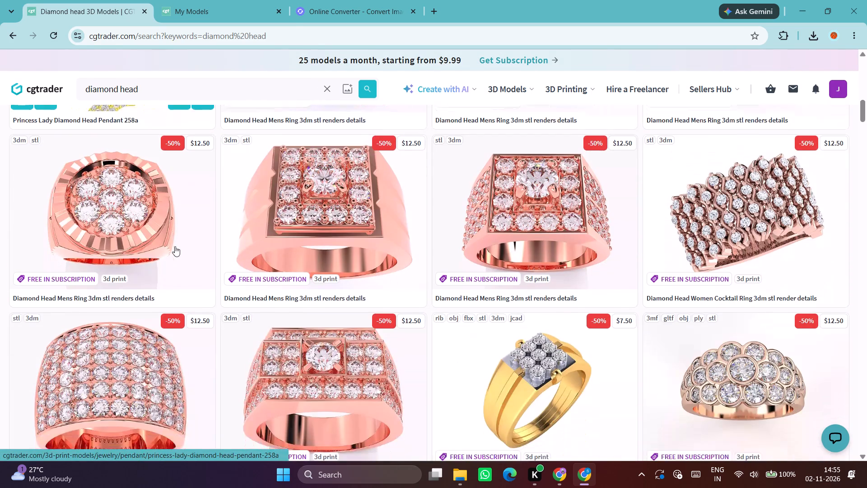
# Move the My Models browser tab to first place and return to the diamond head search results.
pyautogui.click(222, 2)
pyautogui.moveTo(222, 2); pyautogui.dragTo(127, 0)
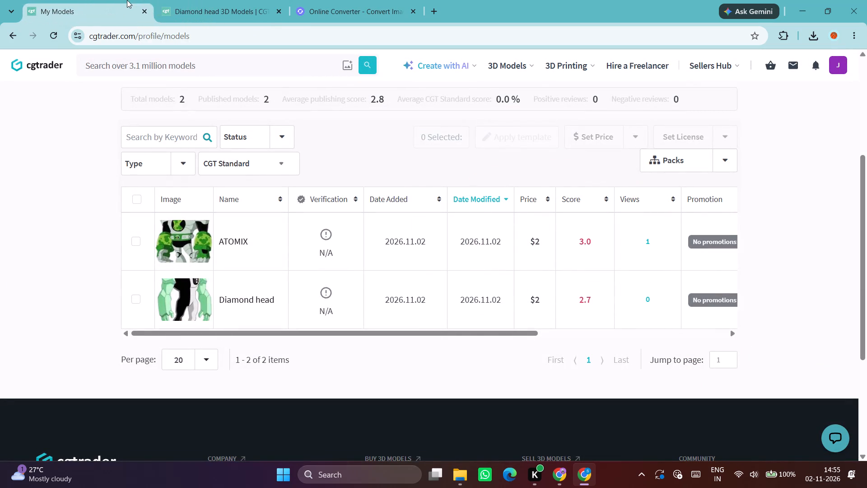
pyautogui.click(220, 0)
pyautogui.scroll(-5, 257, 300)
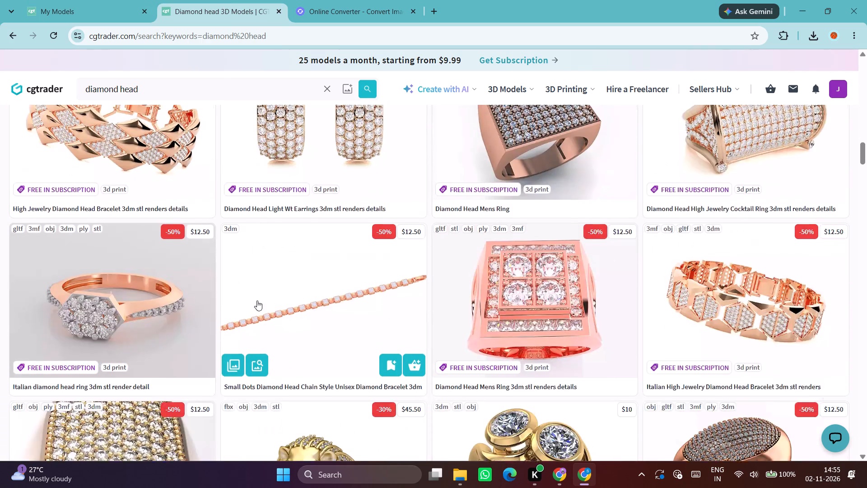
pyautogui.scroll(-11, 257, 300)
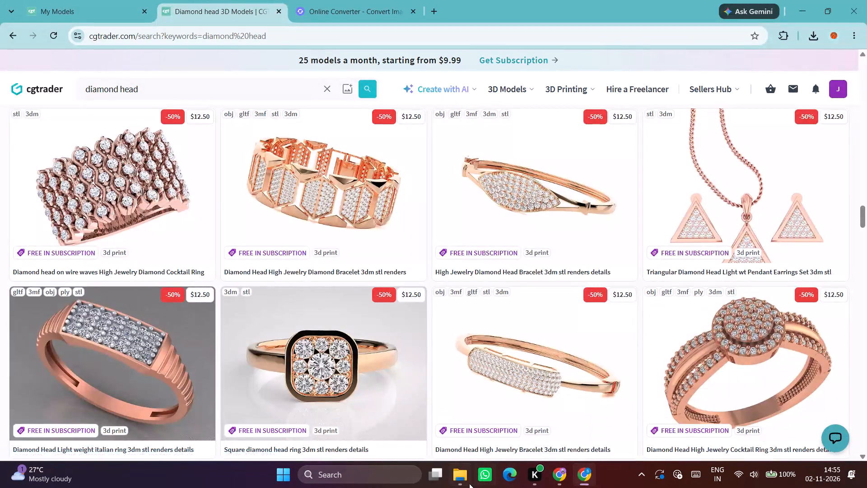
# Switch to the Downloads folder in File Explorer and delete the Diamondhead_OS PNG and WEBP files.
pyautogui.click(469, 483)
pyautogui.click(179, 172)
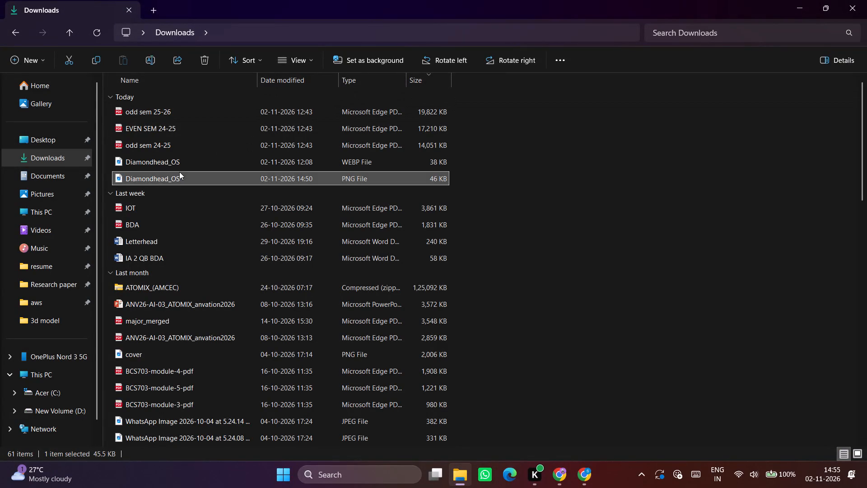
pyautogui.press('Delete')
pyautogui.click(179, 165)
pyautogui.press('Delete')
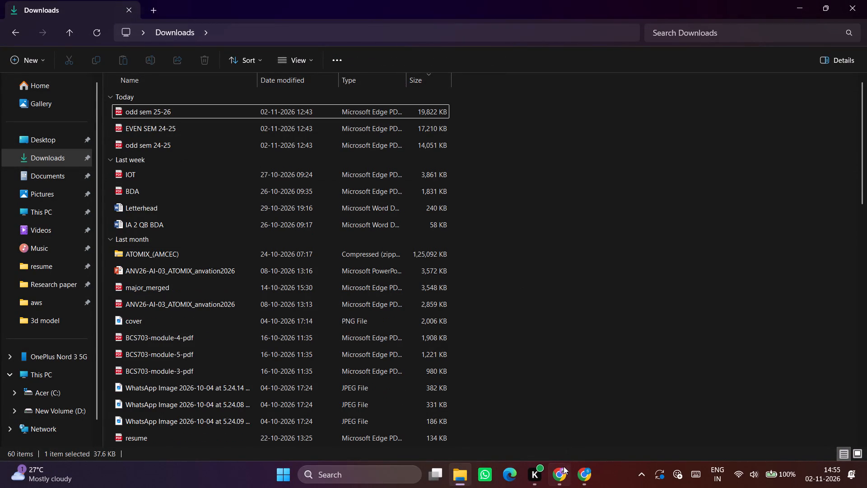
# Switch back to Chrome and look through the remaining diamond head search results for comparable character models.
pyautogui.click(564, 466)
pyautogui.click(584, 471)
pyautogui.scroll(-11, 329, 334)
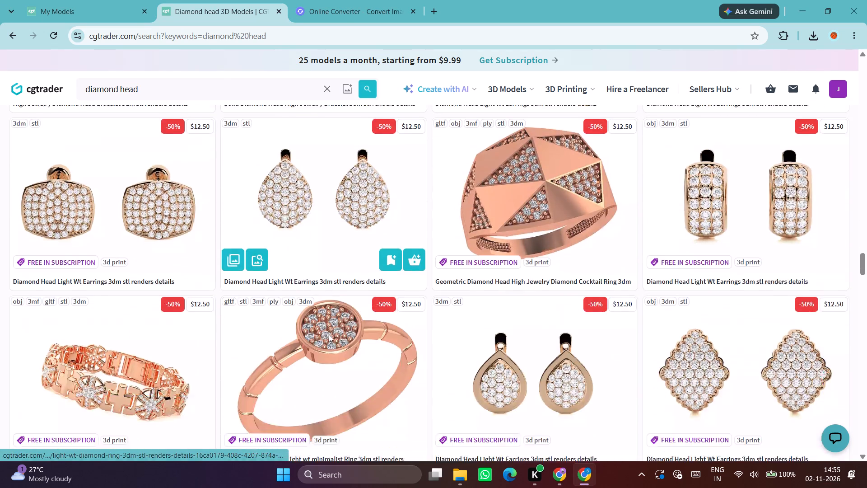
pyautogui.scroll(-10, 329, 334)
pyautogui.scroll(2, 329, 334)
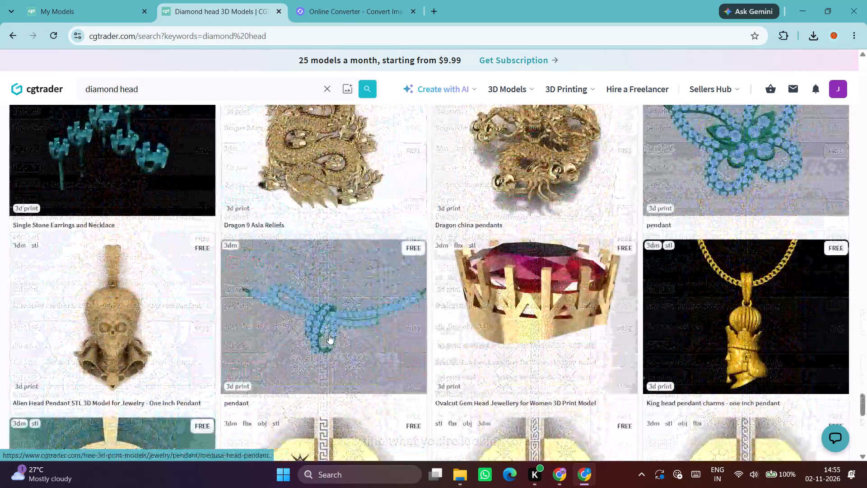
pyautogui.scroll(2, 329, 334)
pyautogui.scroll(-4, 329, 334)
pyautogui.scroll(1, 329, 334)
pyautogui.hscroll(1, 329, 334)
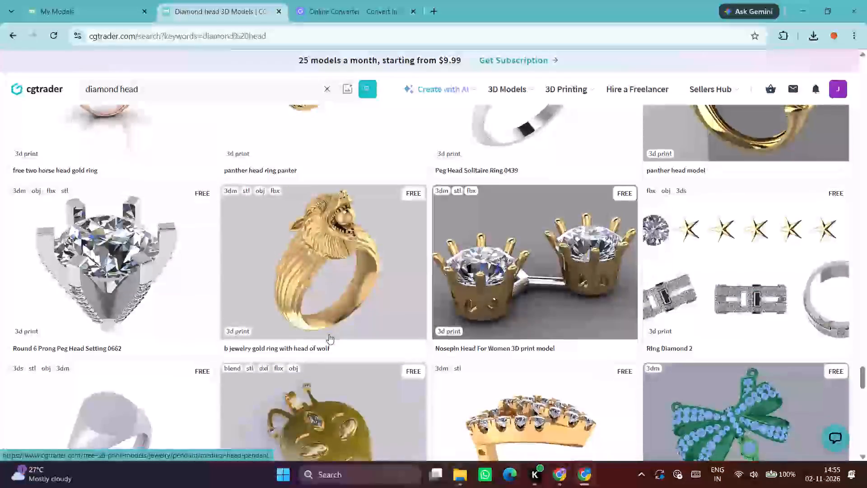
pyautogui.hscroll(1, 329, 334)
pyautogui.scroll(-3, 329, 334)
pyautogui.scroll(9, 329, 334)
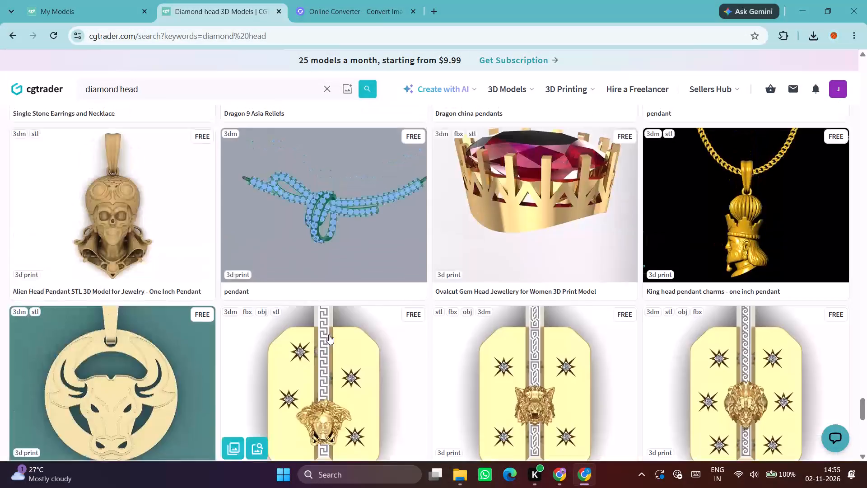
pyautogui.scroll(20, 329, 334)
pyautogui.scroll(3, 329, 334)
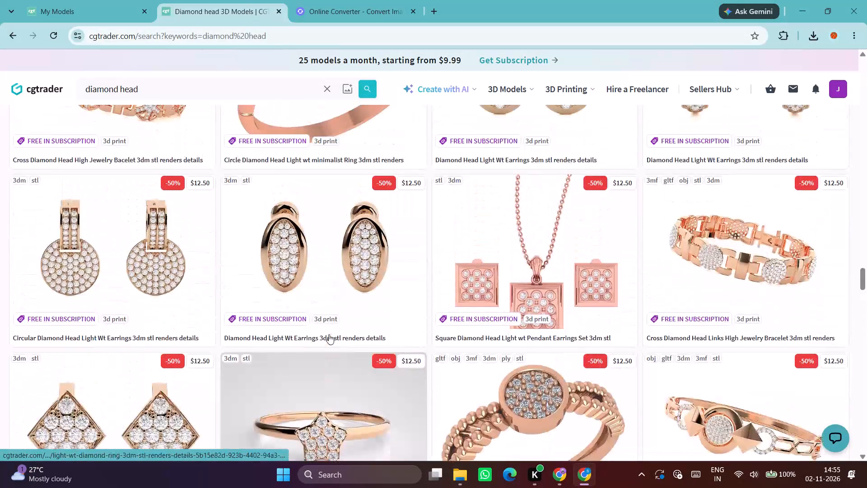
pyautogui.scroll(20, 329, 334)
pyautogui.scroll(2, 329, 334)
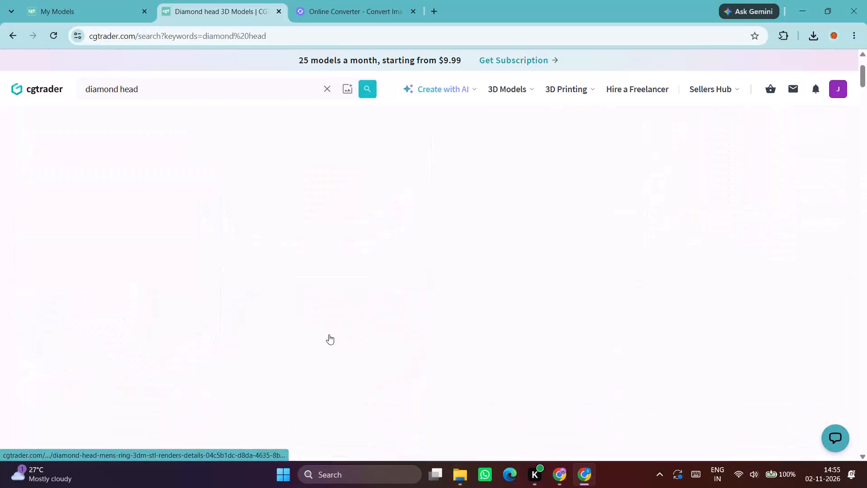
# Extend the marketplace search to diamond head ben 10 and examine the listed models.
pyautogui.click(154, 86)
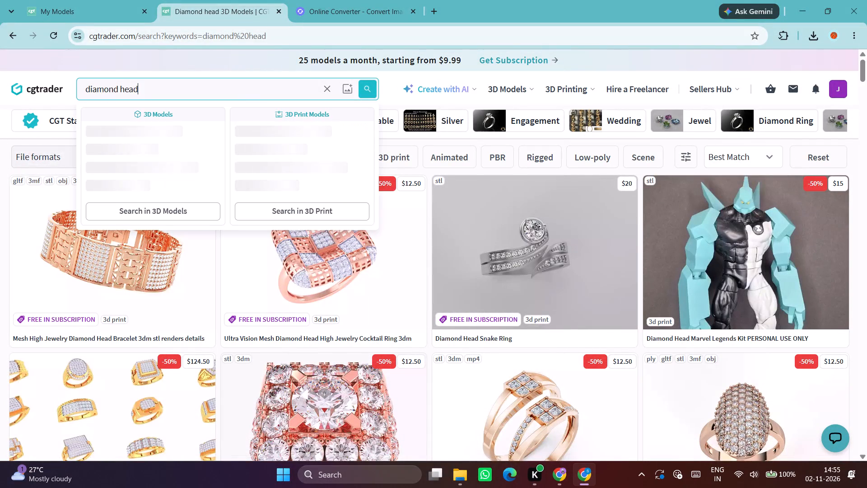
pyautogui.press('space')
pyautogui.write('ben 10')
pyautogui.press('Return')
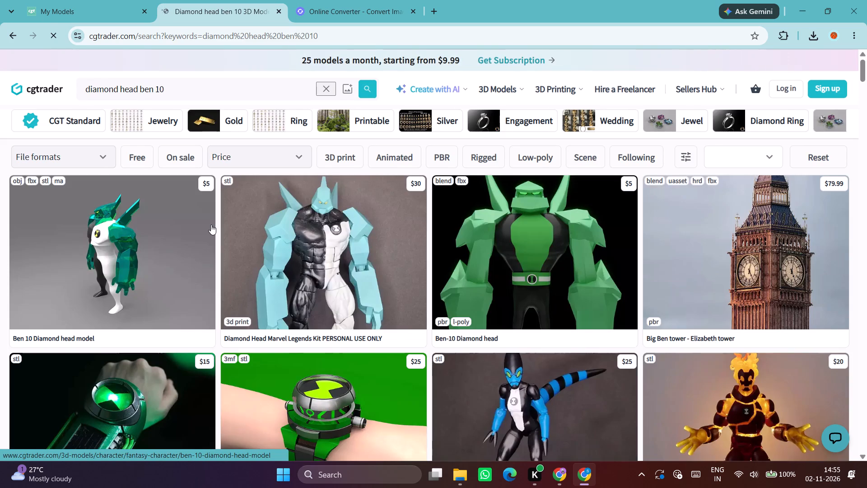
pyautogui.scroll(-5, 298, 259)
pyautogui.scroll(6, 298, 259)
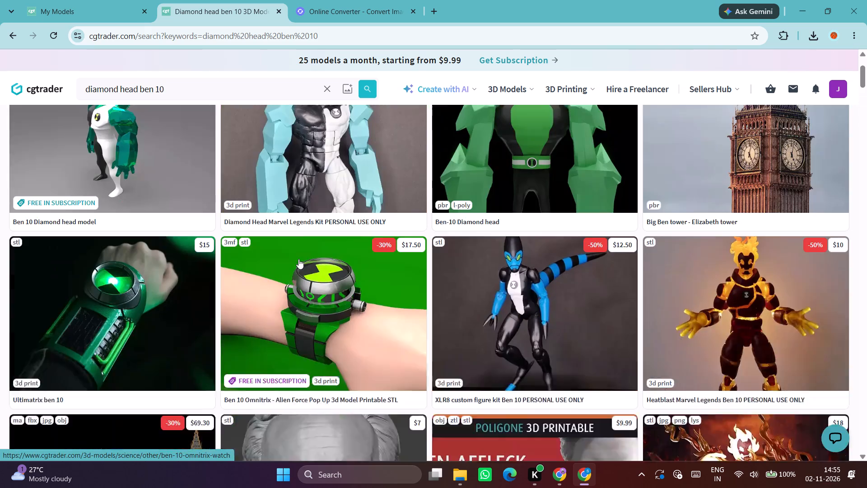
pyautogui.scroll(1, 298, 259)
# Shorten the marketplace query to diamond head and search for it among 3D models.
pyautogui.click(197, 93)
pyautogui.press('BackSpace')
pyautogui.press('BackSpace')
pyautogui.press('BackSpace')
pyautogui.press('BackSpace')
pyautogui.press('BackSpace')
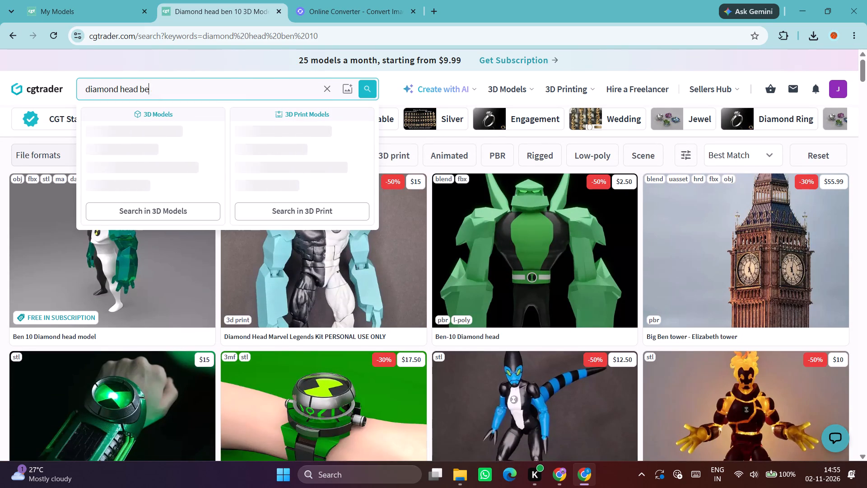
pyautogui.press('BackSpace')
pyautogui.press('BackSpace')
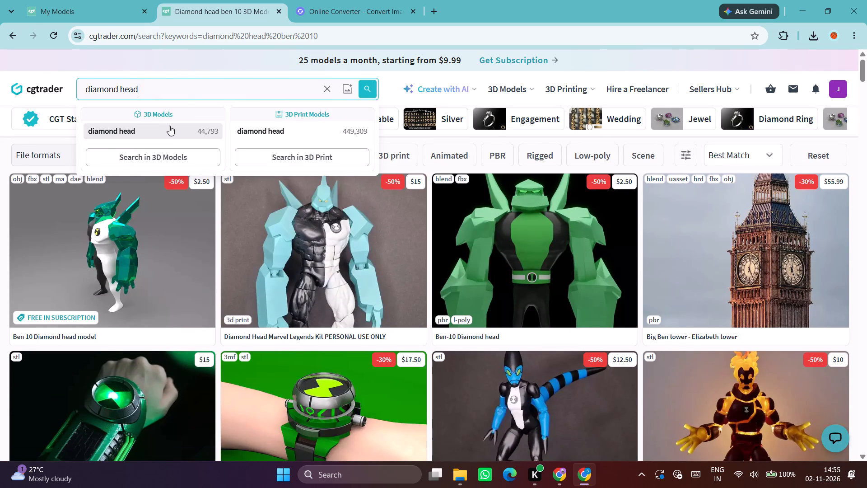
pyautogui.click(168, 131)
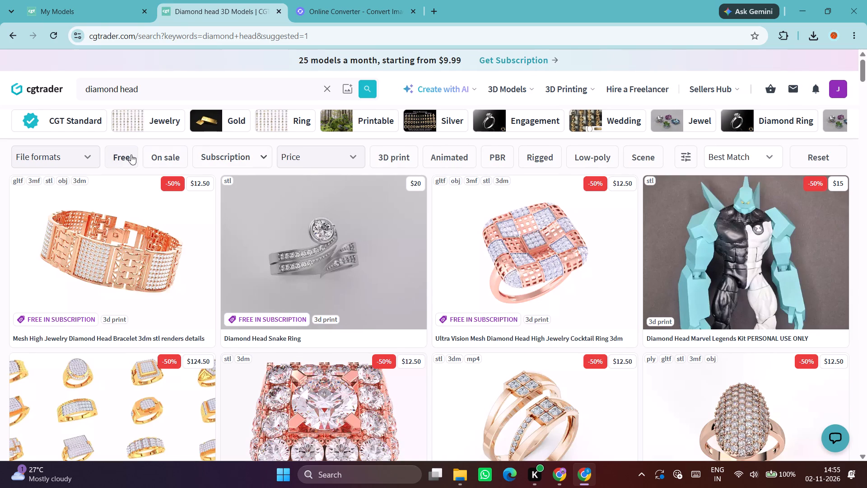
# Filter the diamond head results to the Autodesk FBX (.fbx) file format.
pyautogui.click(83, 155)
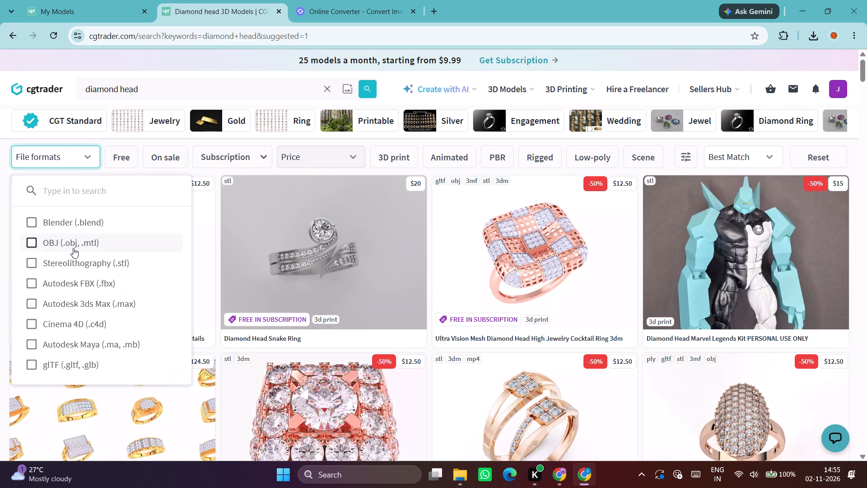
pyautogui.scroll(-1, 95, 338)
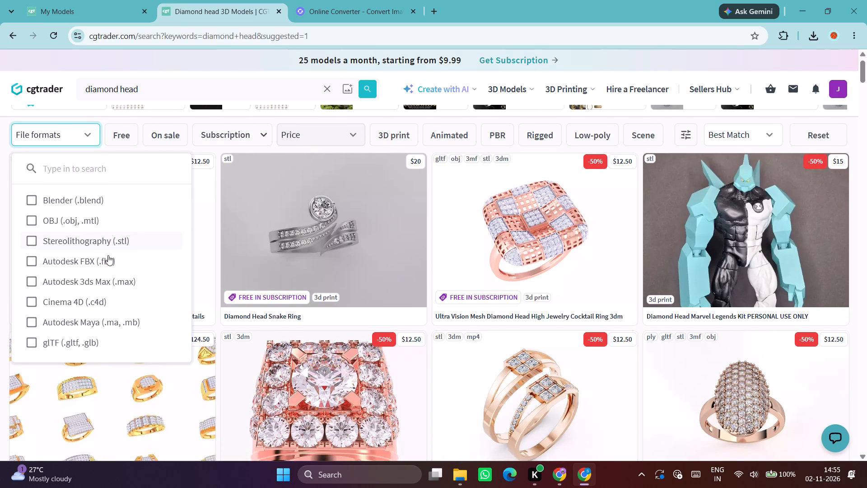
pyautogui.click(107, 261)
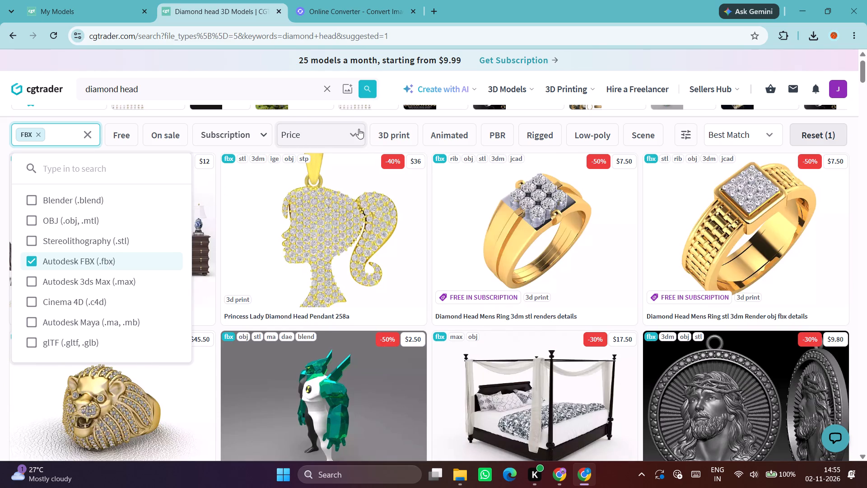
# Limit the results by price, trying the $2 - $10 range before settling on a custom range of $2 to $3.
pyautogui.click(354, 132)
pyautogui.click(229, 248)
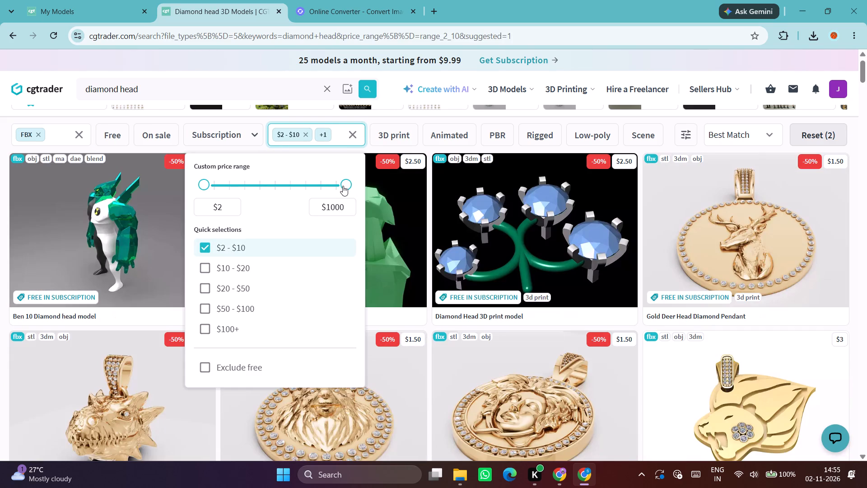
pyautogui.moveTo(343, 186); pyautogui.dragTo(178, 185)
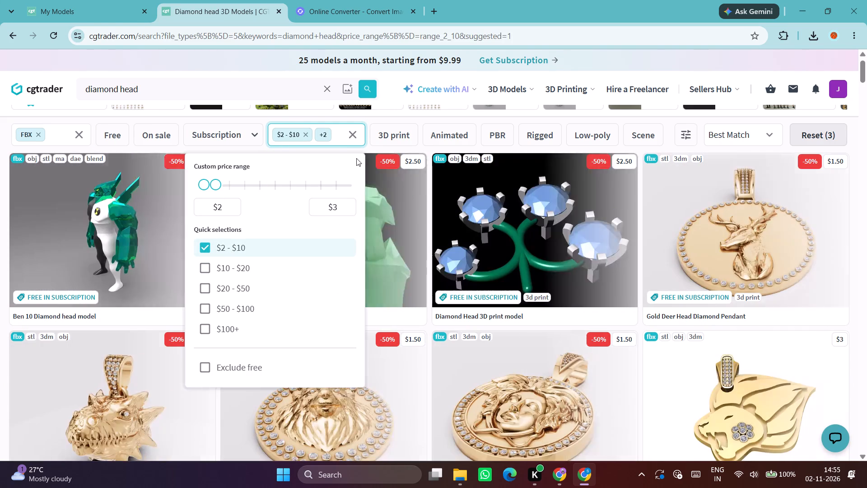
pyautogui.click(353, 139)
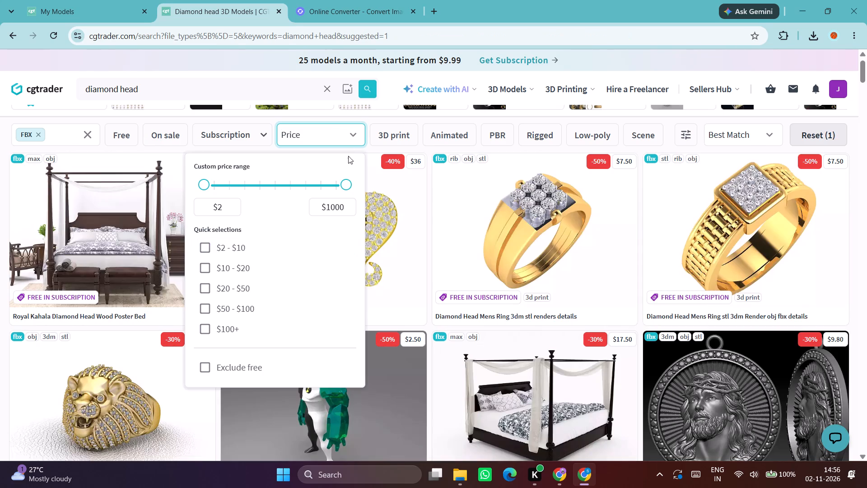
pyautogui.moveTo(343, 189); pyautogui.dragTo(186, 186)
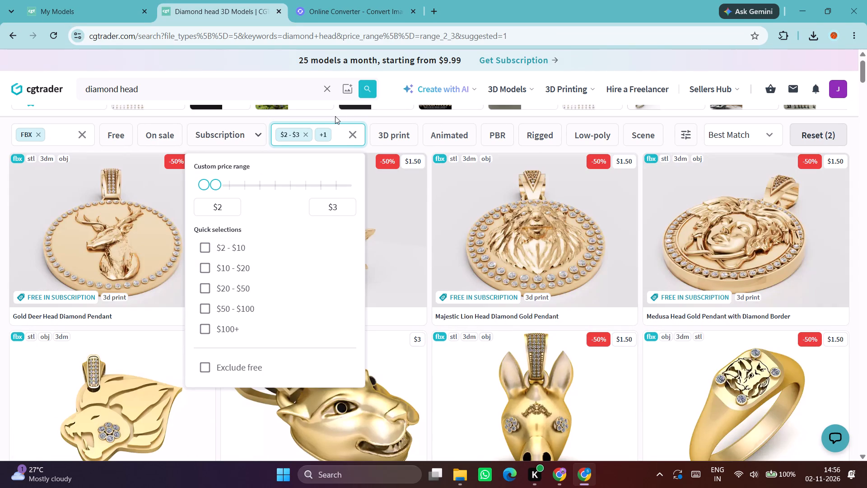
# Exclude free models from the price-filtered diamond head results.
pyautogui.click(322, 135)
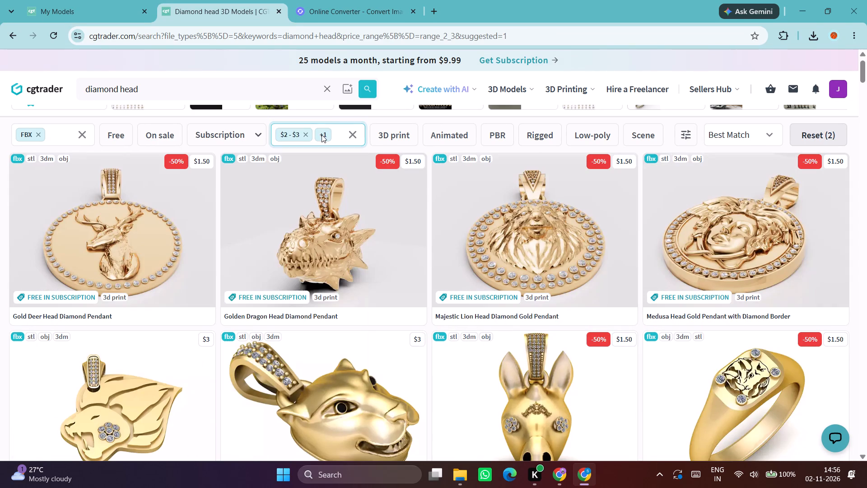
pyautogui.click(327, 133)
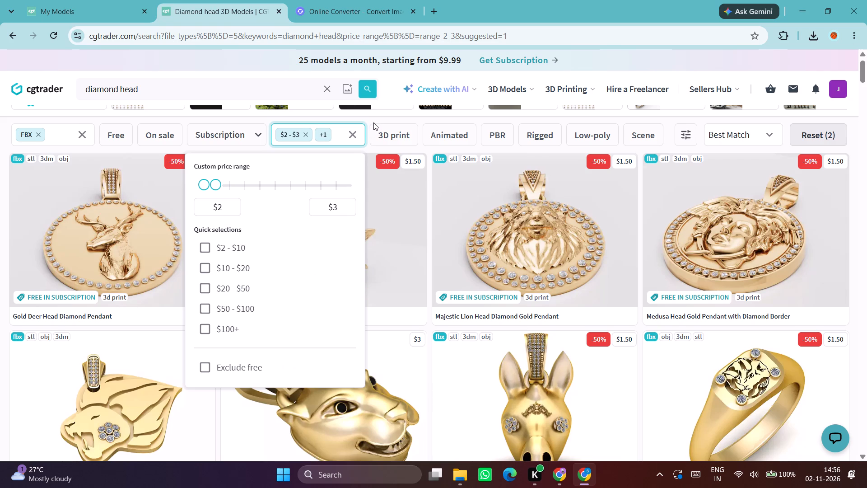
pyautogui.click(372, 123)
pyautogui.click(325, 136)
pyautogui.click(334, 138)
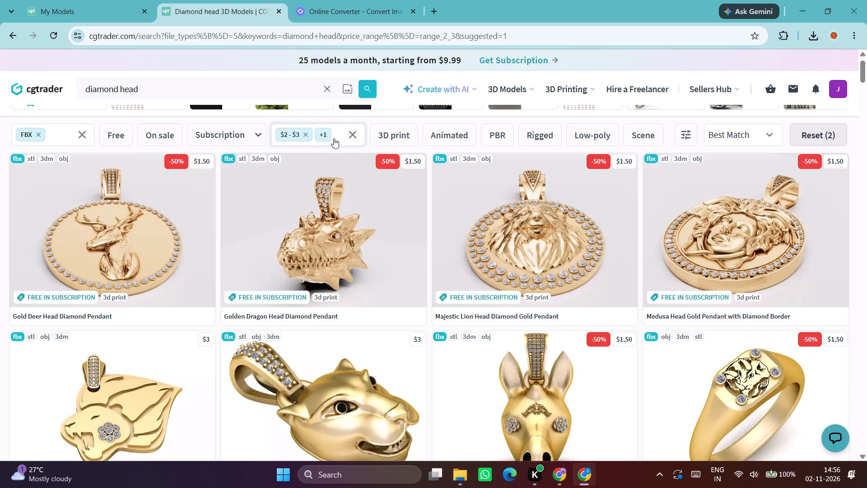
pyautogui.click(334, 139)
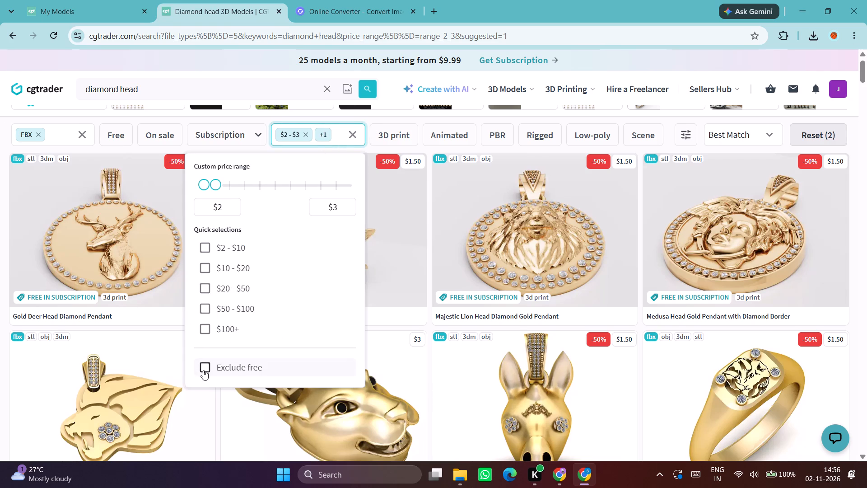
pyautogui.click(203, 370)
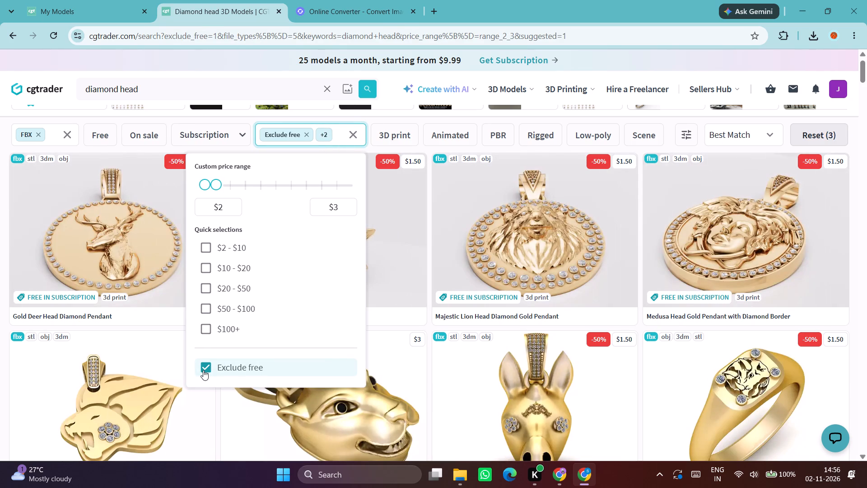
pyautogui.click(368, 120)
# Look through the filtered diamond head models and check the additional poly-count and content filter options.
pyautogui.scroll(-5, 439, 240)
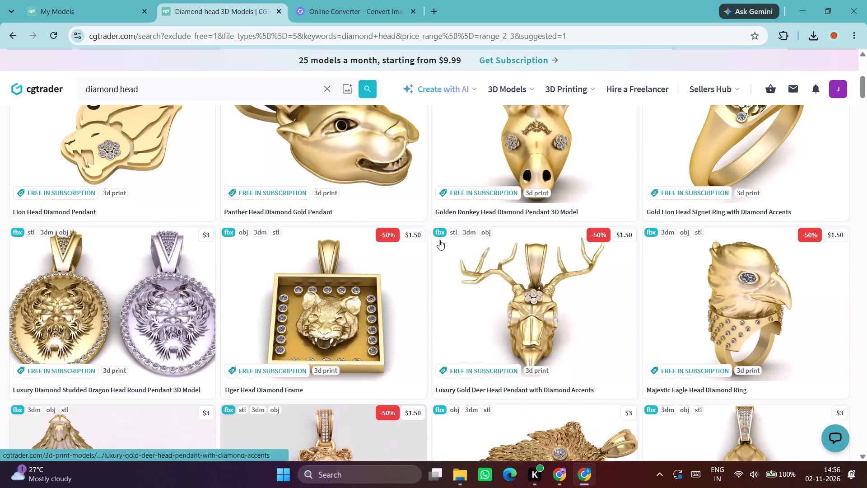
pyautogui.scroll(-20, 439, 240)
pyautogui.scroll(-3, 439, 240)
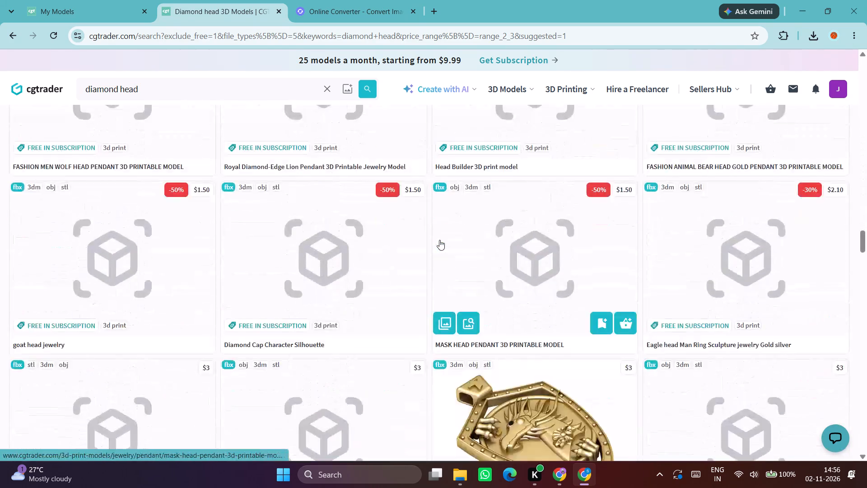
pyautogui.scroll(-1, 439, 240)
pyautogui.scroll(20, 439, 240)
pyautogui.scroll(13, 439, 240)
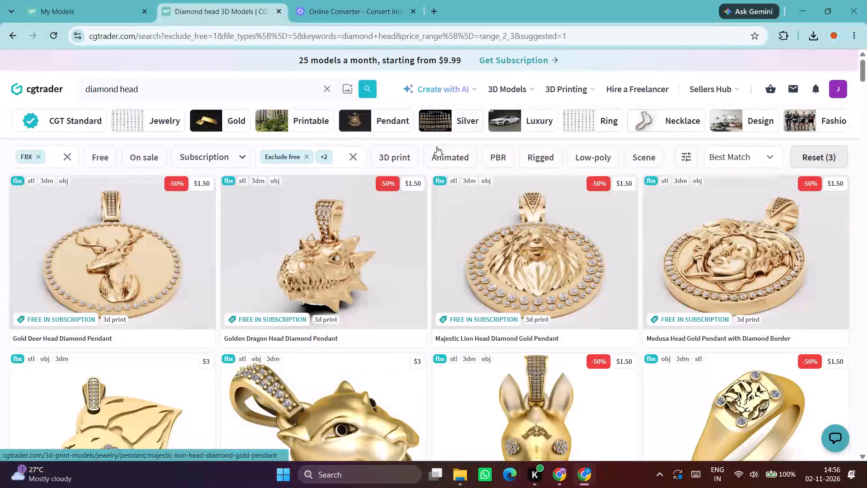
pyautogui.click(685, 158)
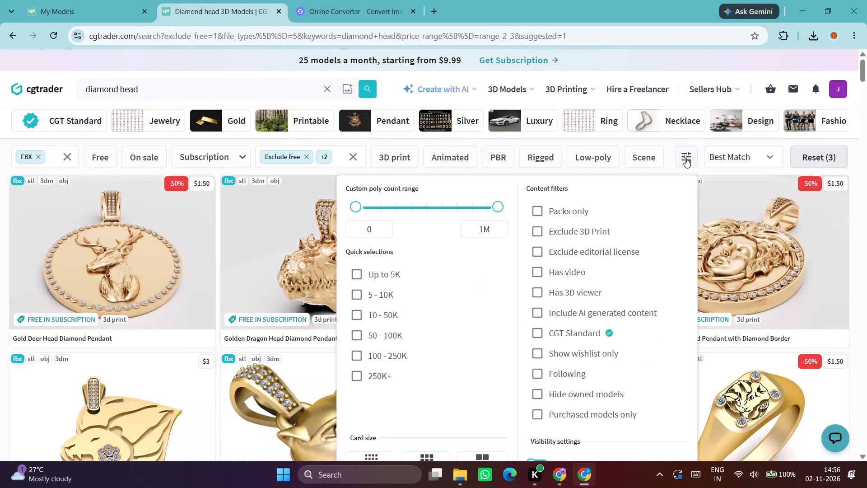
pyautogui.click(681, 157)
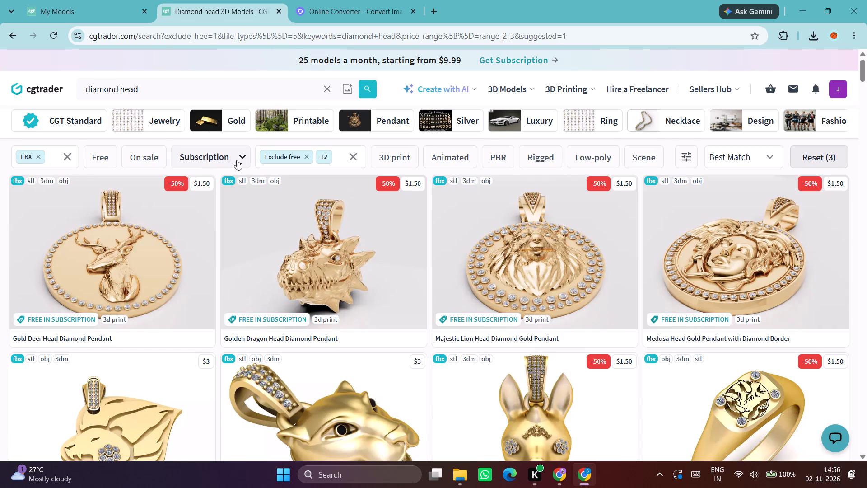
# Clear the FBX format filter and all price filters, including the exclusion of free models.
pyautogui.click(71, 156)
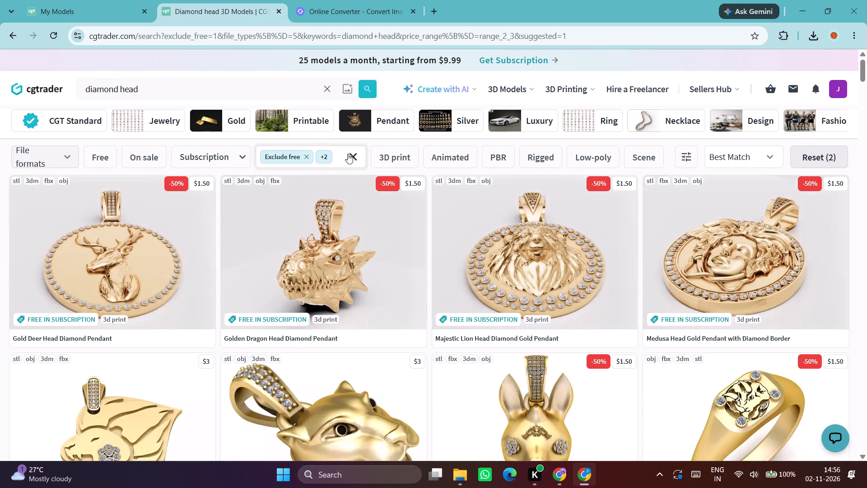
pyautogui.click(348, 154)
# Filter the diamond head results again with a custom $2 to $3 price range and the Autodesk FBX format.
pyautogui.click(345, 155)
pyautogui.moveTo(351, 208); pyautogui.dragTo(179, 206)
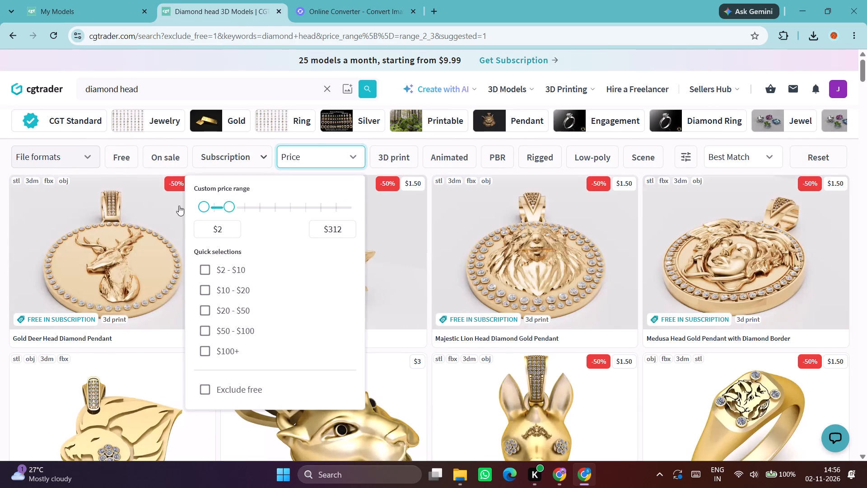
pyautogui.moveTo(179, 206); pyautogui.dragTo(169, 204)
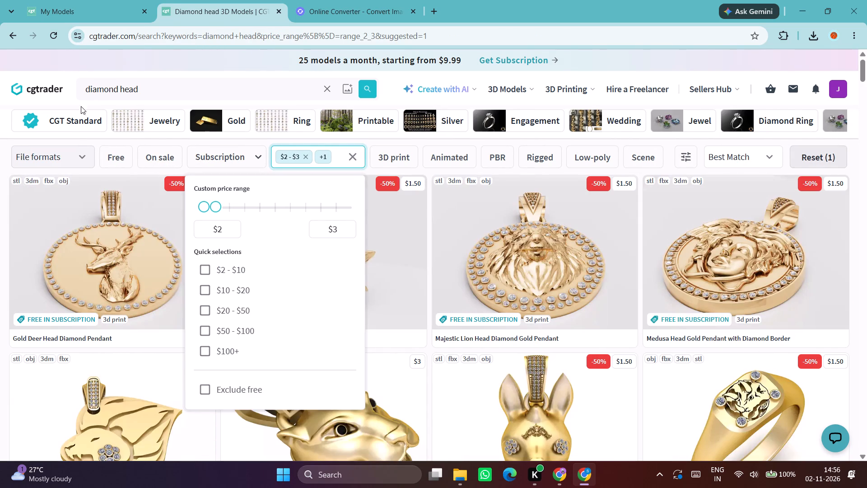
pyautogui.click(75, 106)
pyautogui.click(70, 156)
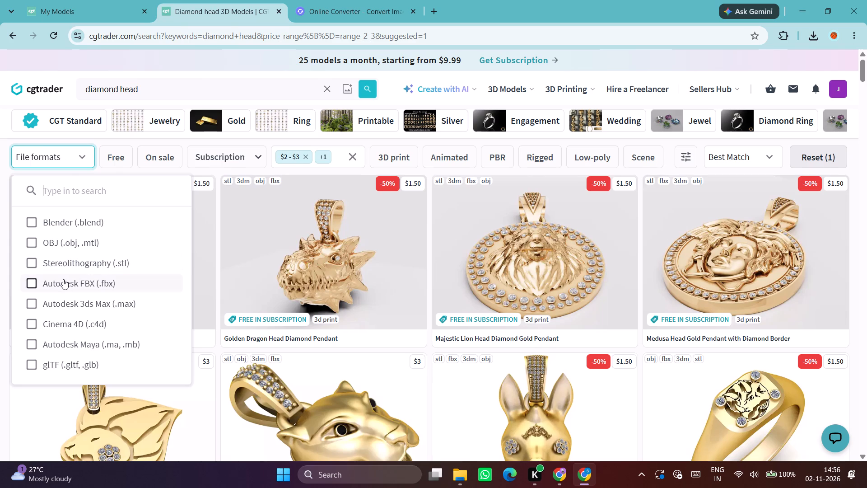
pyautogui.click(64, 284)
pyautogui.click(4, 343)
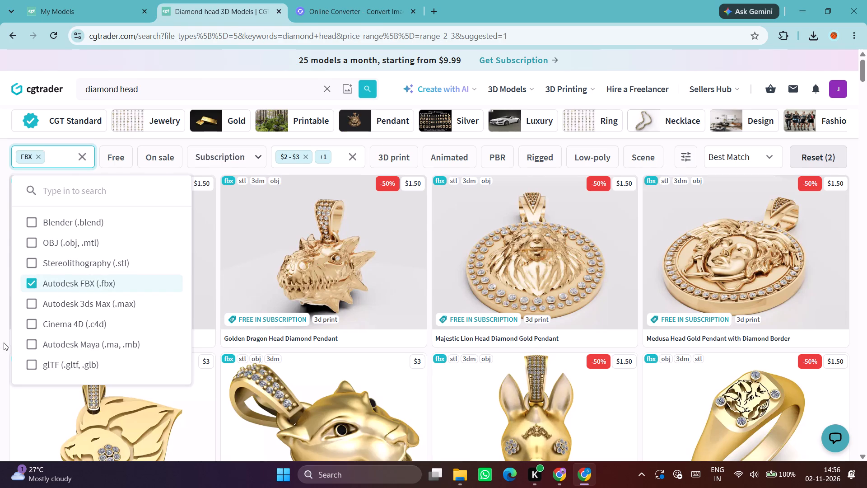
# Look through the FBX diamond head results priced $2 to $3 for comparable character models.
pyautogui.scroll(-8, 230, 338)
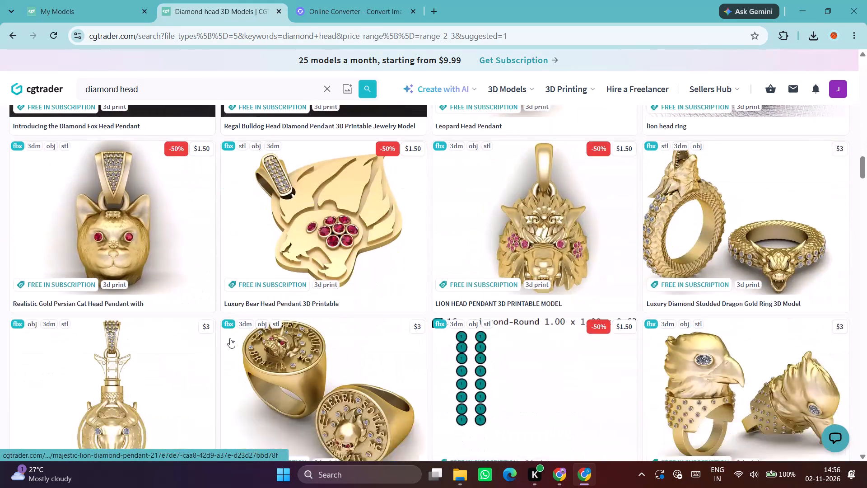
pyautogui.scroll(-12, 230, 338)
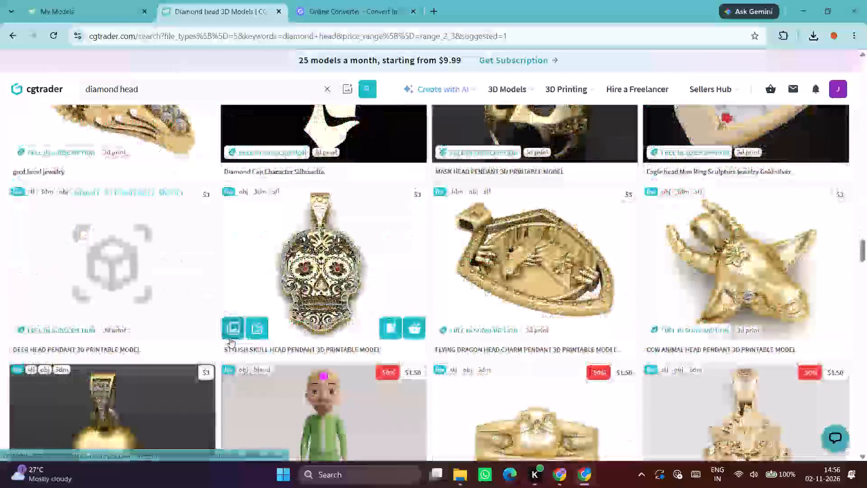
pyautogui.scroll(-14, 230, 338)
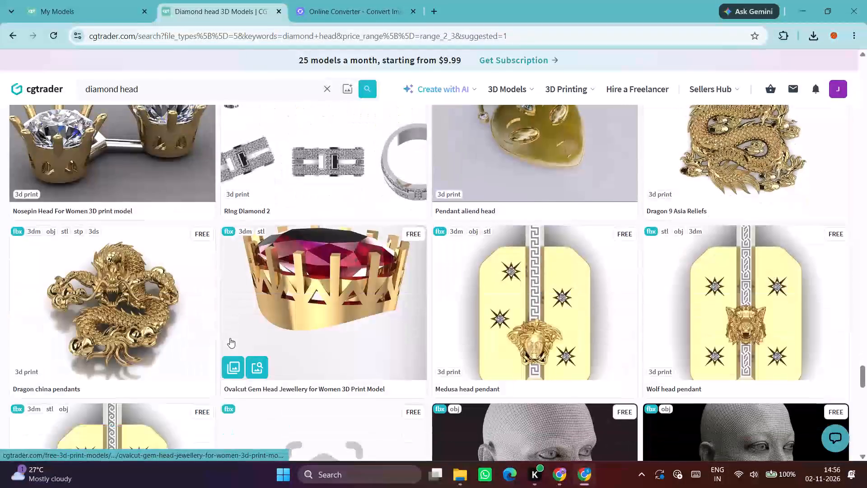
pyautogui.scroll(-8, 230, 338)
pyautogui.scroll(13, 230, 338)
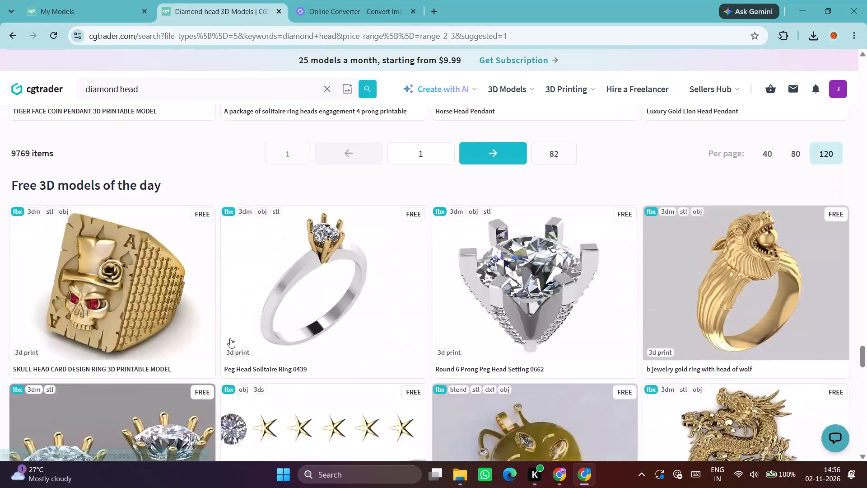
pyautogui.scroll(15, 230, 338)
# Search the marketplace for atomix with the same filters and examine the listed models.
pyautogui.click(152, 94)
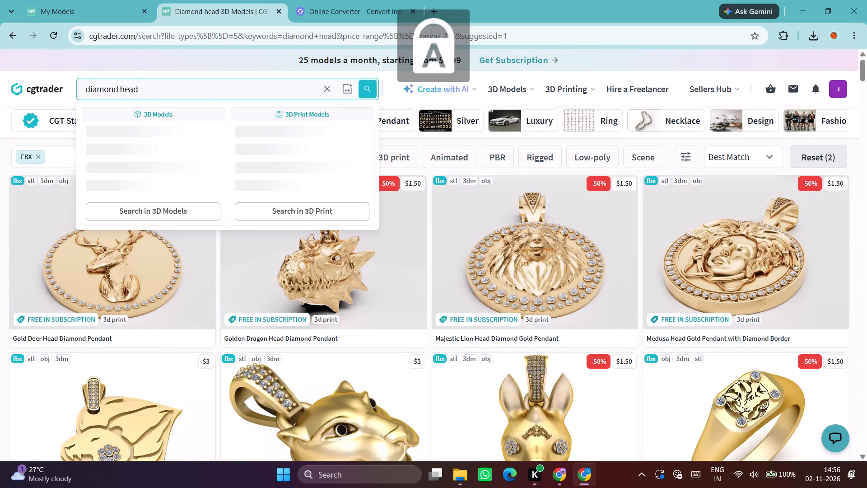
pyautogui.hotkey('ctrl', 'a')
pyautogui.write('atomix')
pyautogui.press('Return')
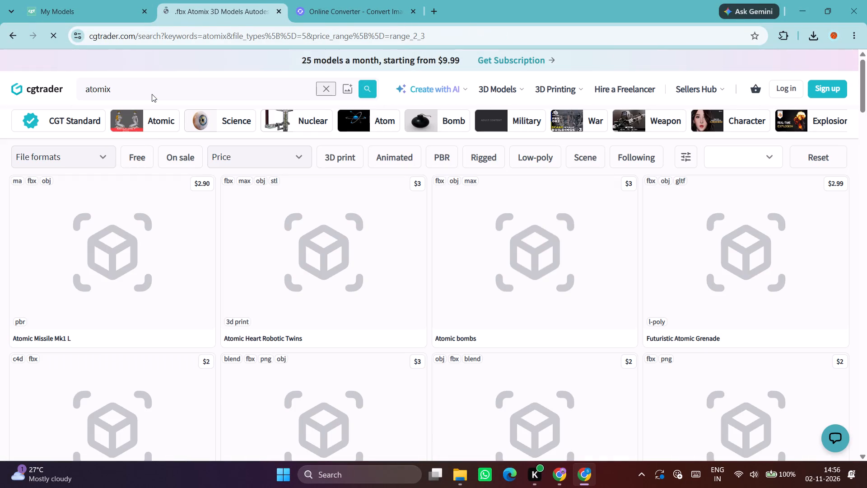
pyautogui.scroll(-3, 214, 291)
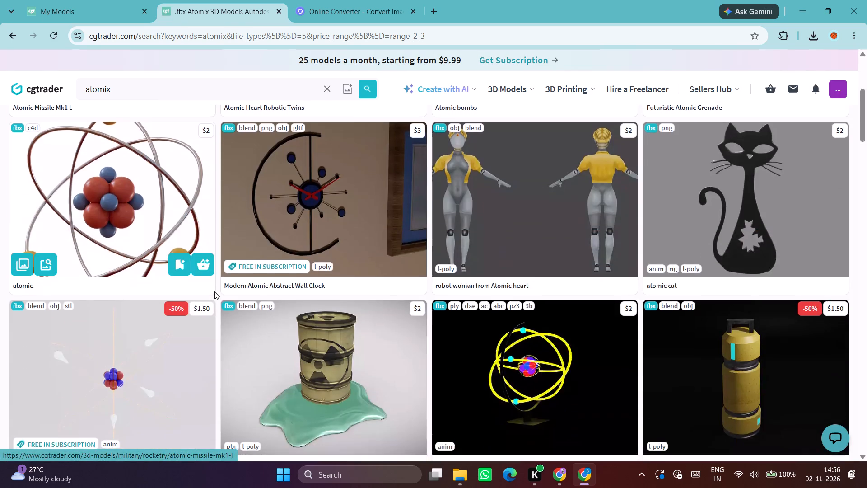
pyautogui.scroll(-9, 214, 291)
pyautogui.scroll(3, 214, 291)
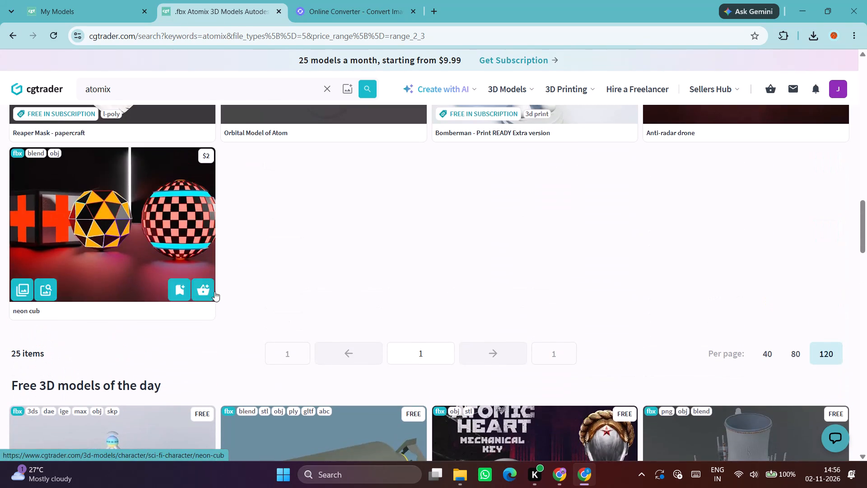
pyautogui.click(496, 356)
pyautogui.scroll(4, 361, 356)
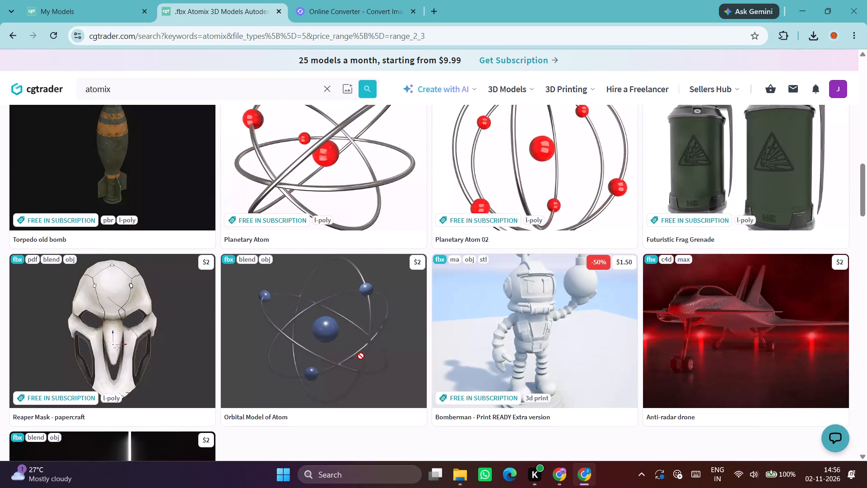
pyautogui.scroll(9, 361, 356)
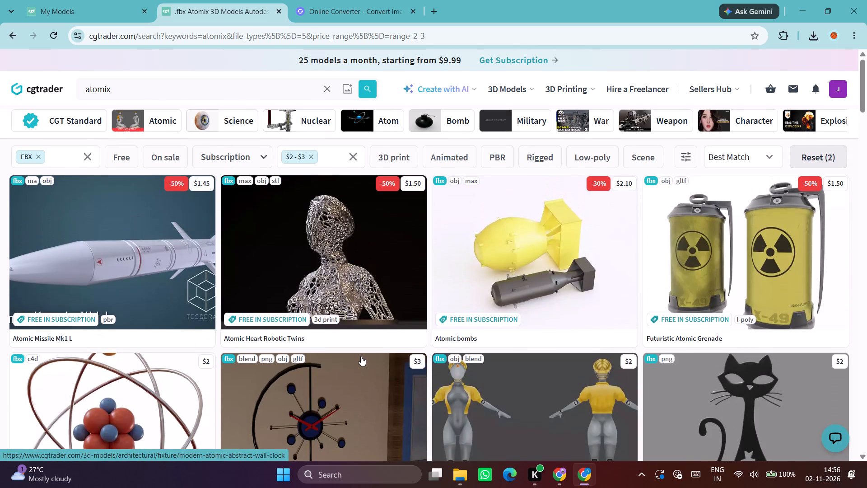
# Open the Diamond head model for editing and clear its AI generated content option in the technical details.
pyautogui.click(92, 0)
pyautogui.hscroll(-5, 626, 326)
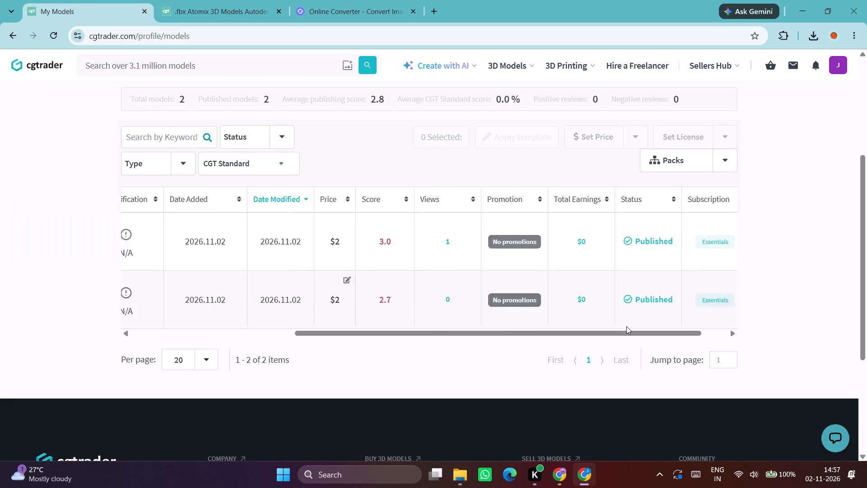
pyautogui.click(717, 288)
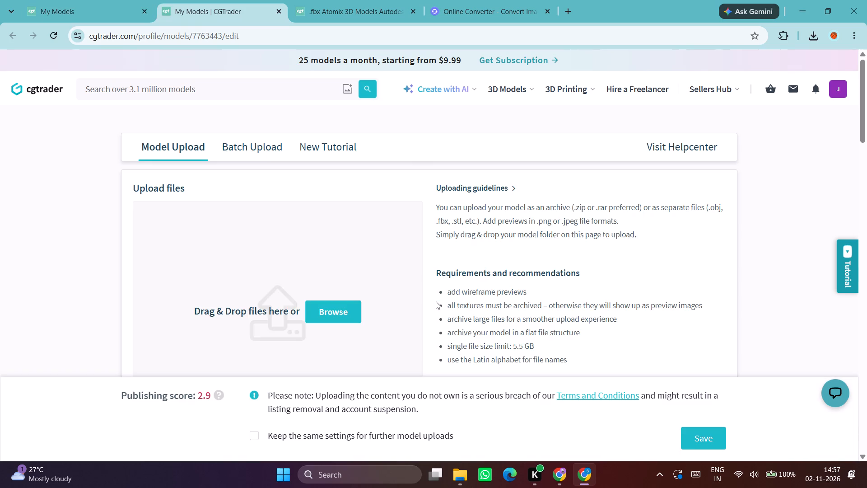
pyautogui.scroll(-9, 436, 301)
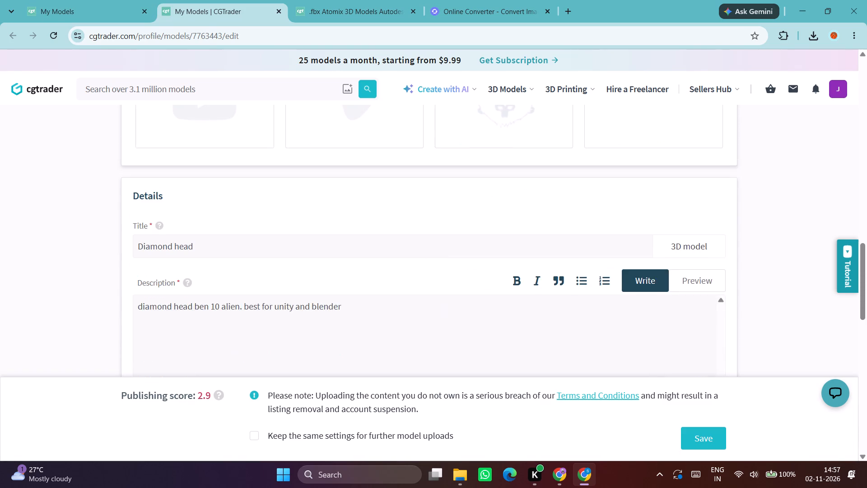
pyautogui.scroll(-4, 436, 301)
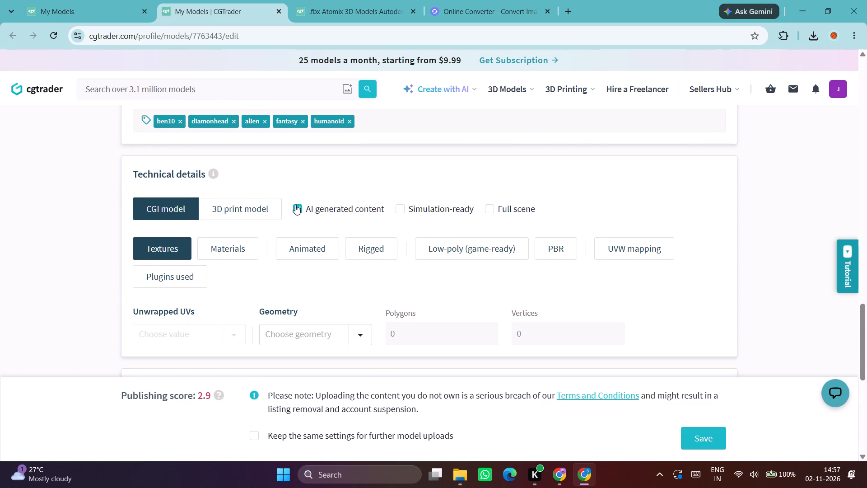
pyautogui.click(299, 207)
pyautogui.click(218, 175)
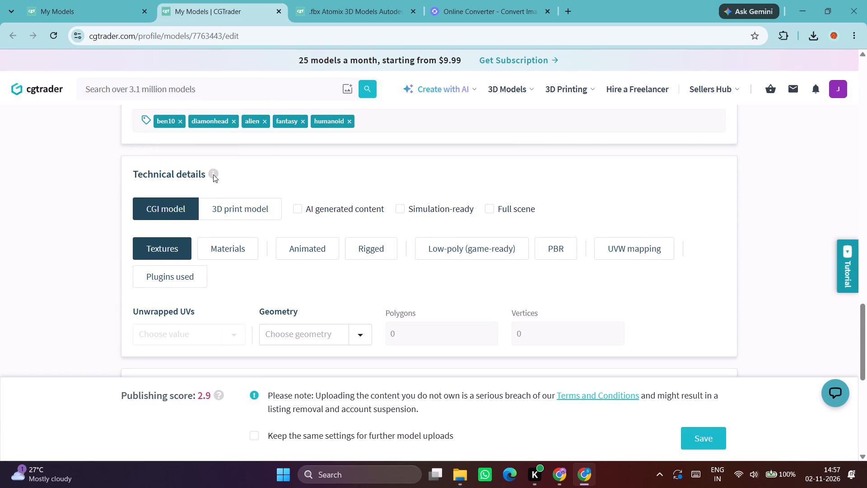
pyautogui.click(211, 167)
pyautogui.click(211, 177)
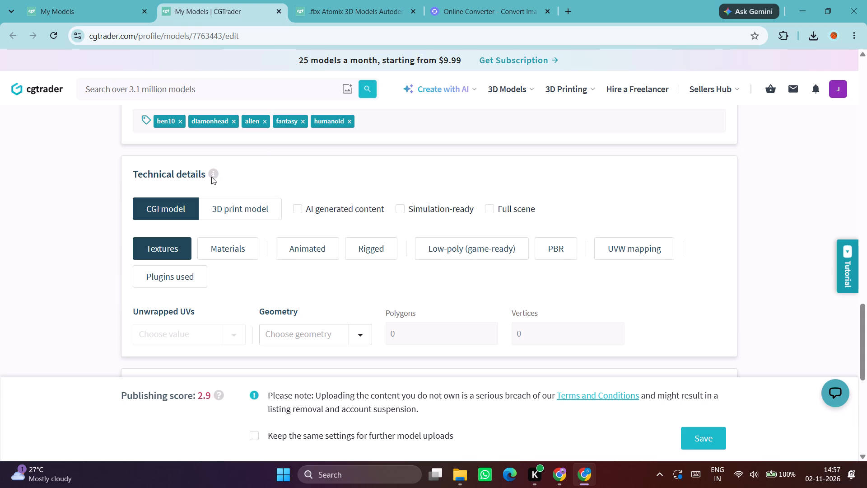
pyautogui.click(215, 174)
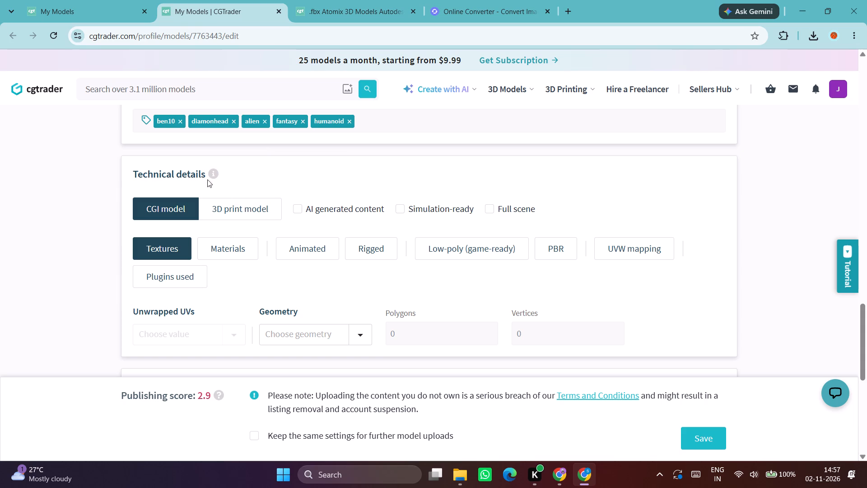
pyautogui.click(212, 173)
# Mark the Diamond head model as Low-poly (game-ready) and save the listing.
pyautogui.click(476, 249)
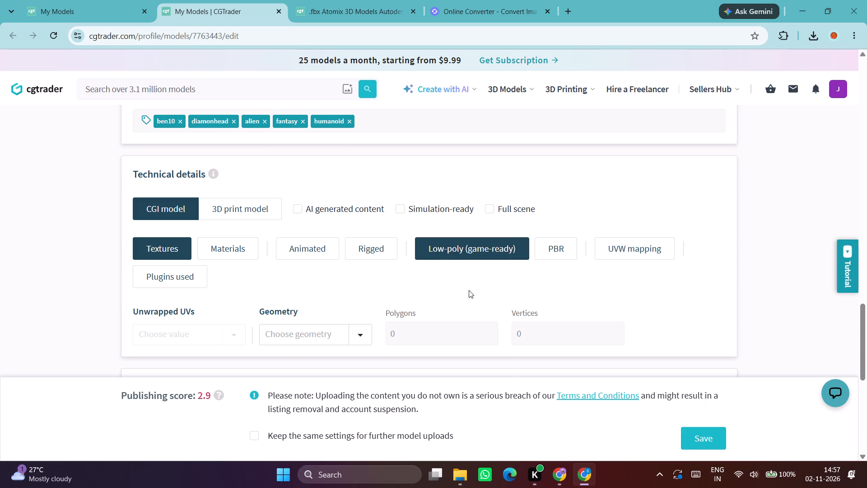
pyautogui.hscroll(-2, 565, 235)
pyautogui.click(689, 441)
# Reopen the Diamond head model's edit page from My Models, check its saved technical details, and close the page.
pyautogui.click(81, 2)
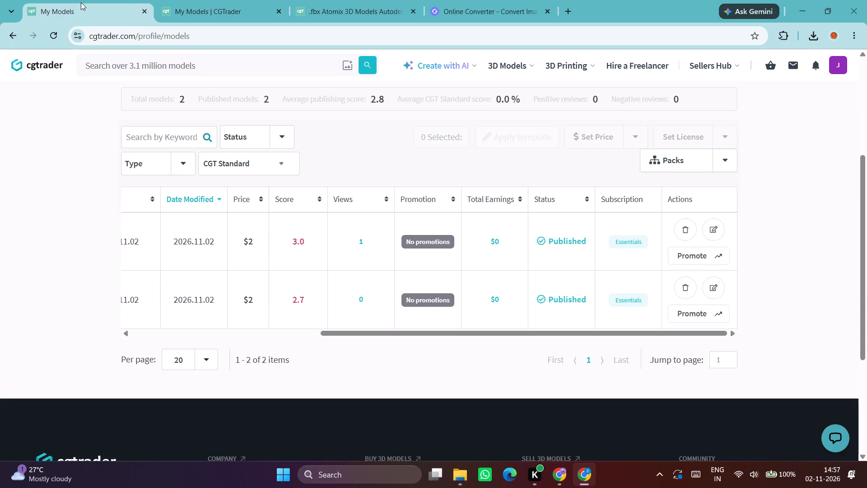
pyautogui.hscroll(-3, 536, 231)
pyautogui.hscroll(6, 629, 243)
pyautogui.hscroll(-6, 629, 243)
pyautogui.click(712, 285)
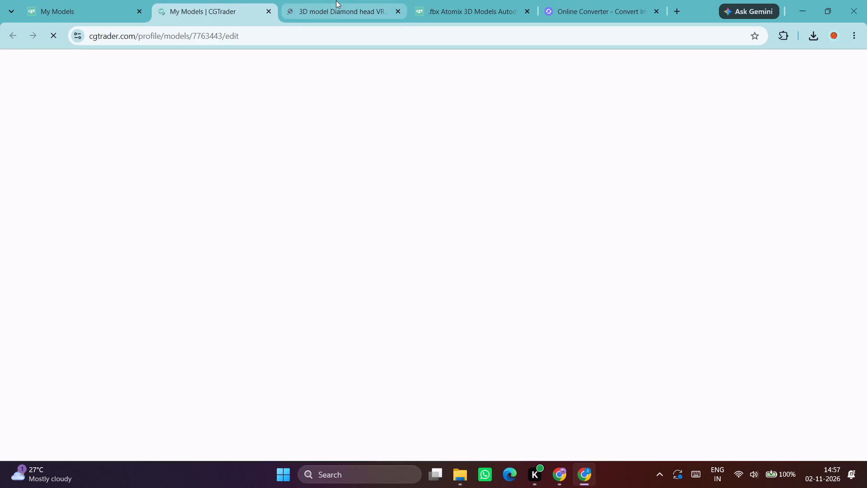
pyautogui.click(336, 0)
pyautogui.click(207, 3)
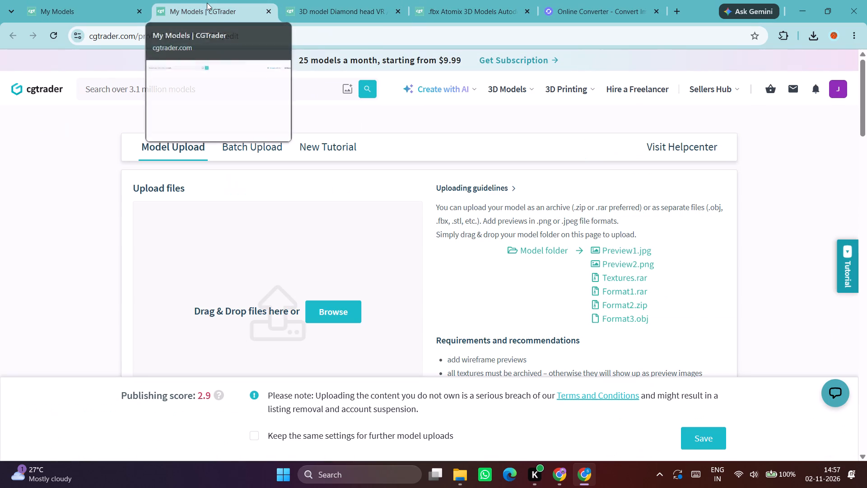
pyautogui.scroll(-2, 126, 161)
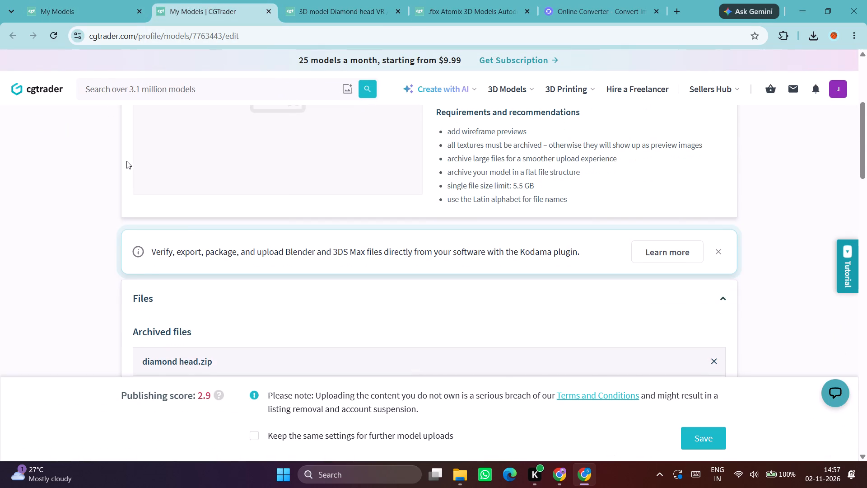
pyautogui.scroll(-9, 126, 161)
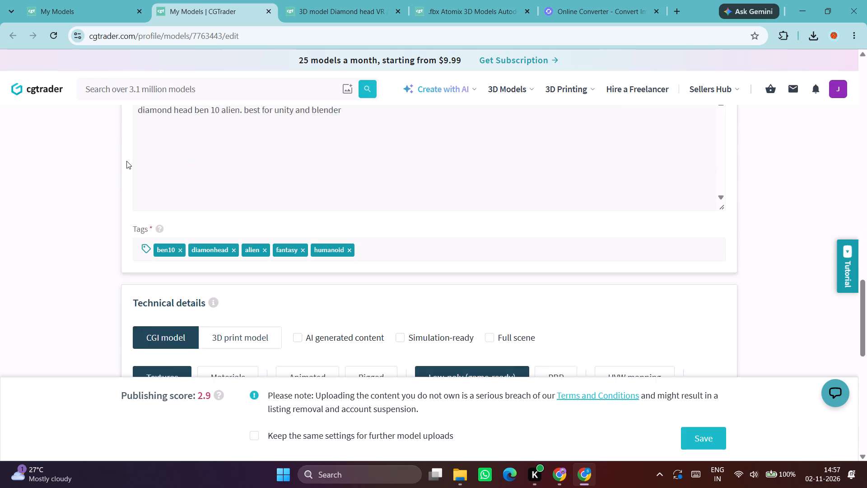
pyautogui.scroll(-2, 126, 161)
pyautogui.click(270, 10)
# Edit the ATOMIX model to clear AI generated content and mark it Low-poly (game-ready), and save the listing.
pyautogui.click(80, 0)
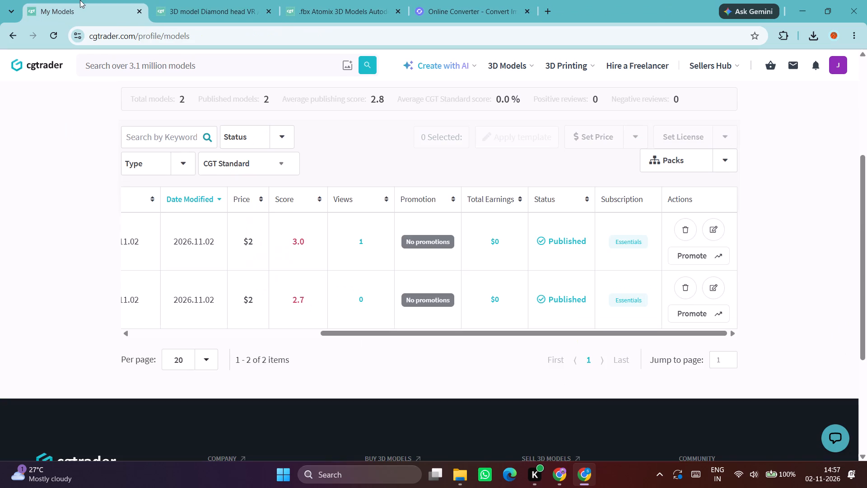
pyautogui.click(713, 229)
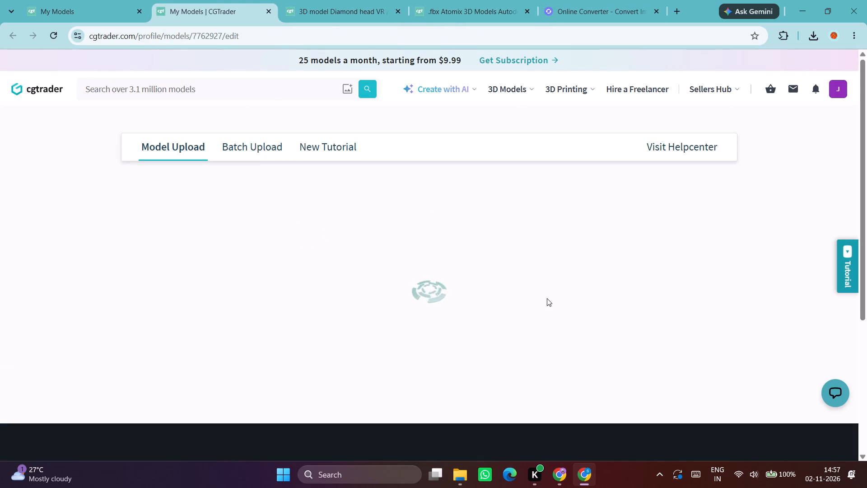
pyautogui.scroll(-7, 547, 298)
pyautogui.scroll(1, 547, 298)
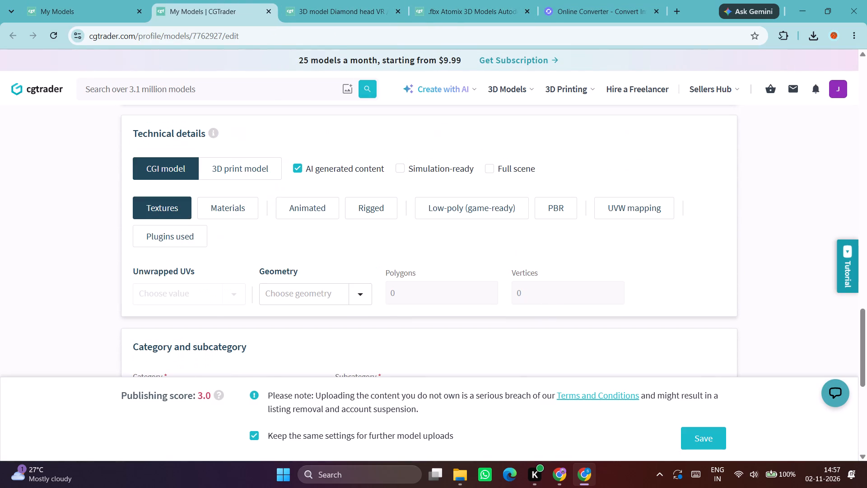
pyautogui.click(299, 169)
pyautogui.click(447, 206)
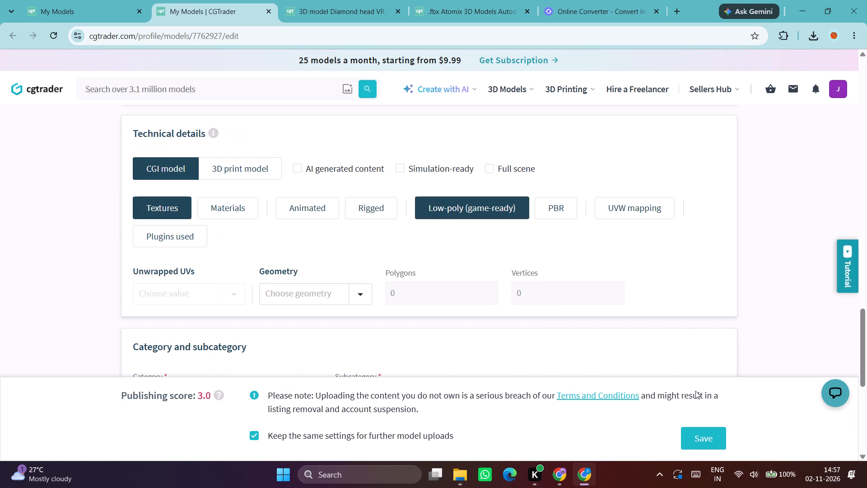
pyautogui.click(688, 441)
# Examine the published Diamond head page for its licence, 3D features and visually similar models, and glance at the ATOMIX page.
pyautogui.click(366, 9)
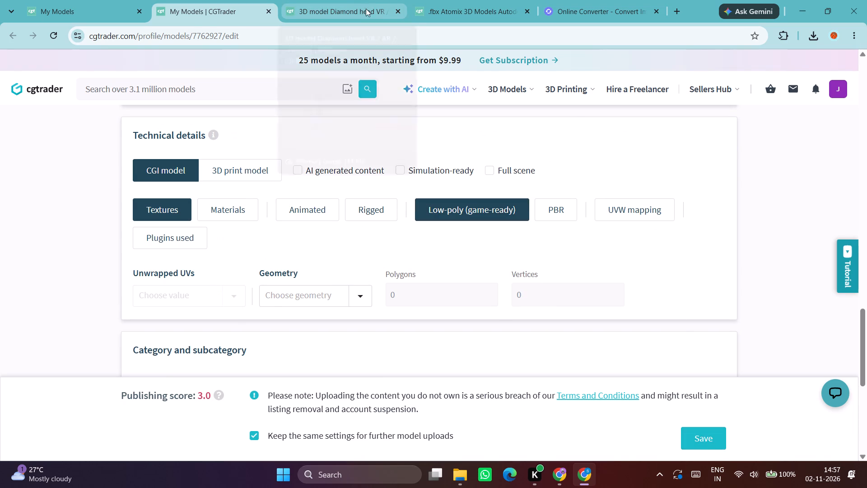
pyautogui.scroll(-1, 415, 295)
pyautogui.click(639, 225)
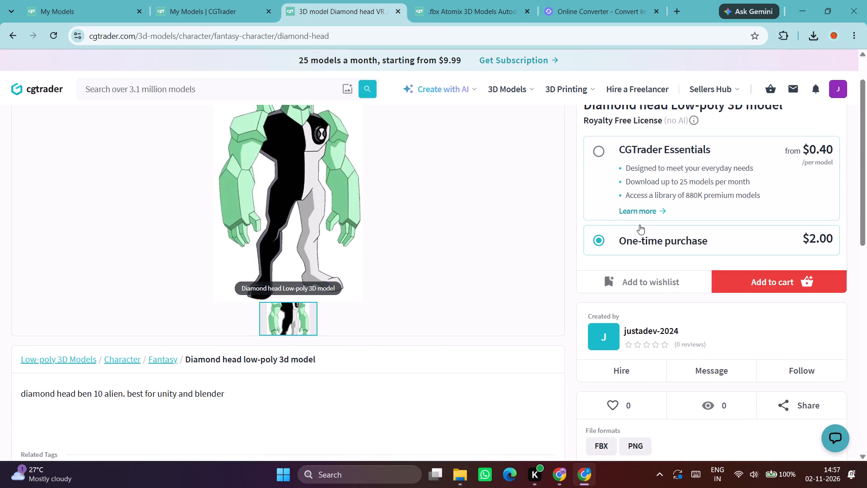
pyautogui.scroll(-2, 540, 330)
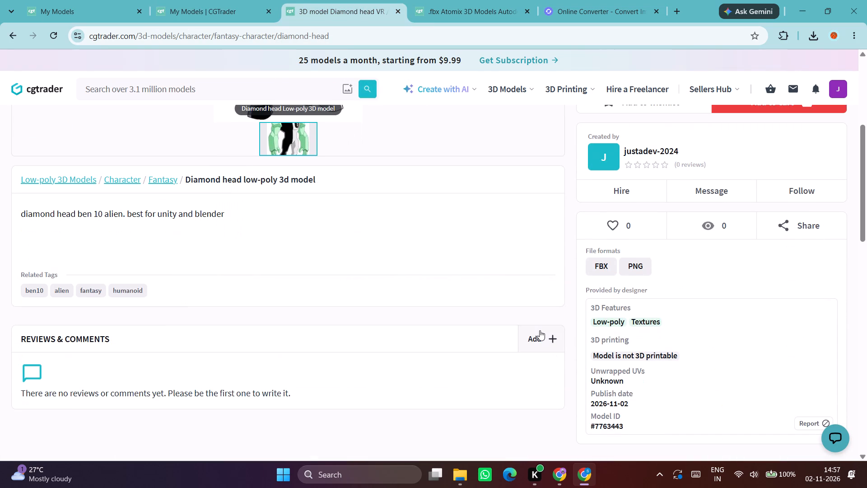
pyautogui.scroll(-1, 540, 330)
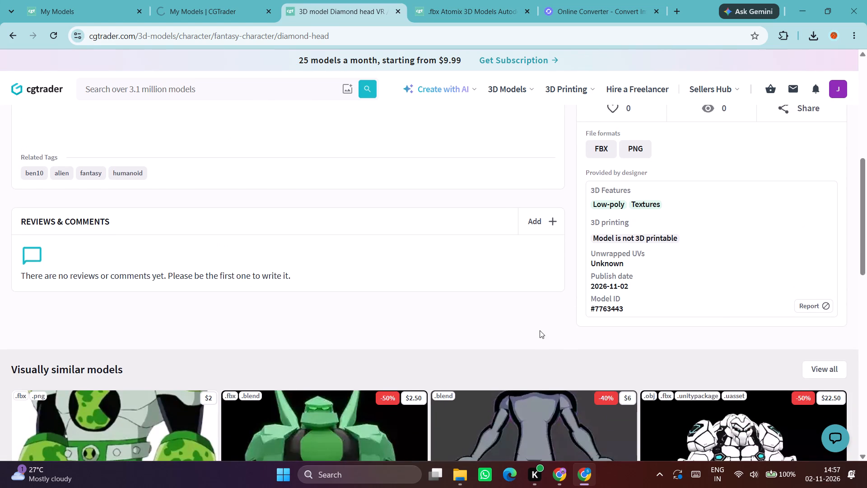
pyautogui.scroll(-3, 540, 330)
pyautogui.scroll(8, 540, 330)
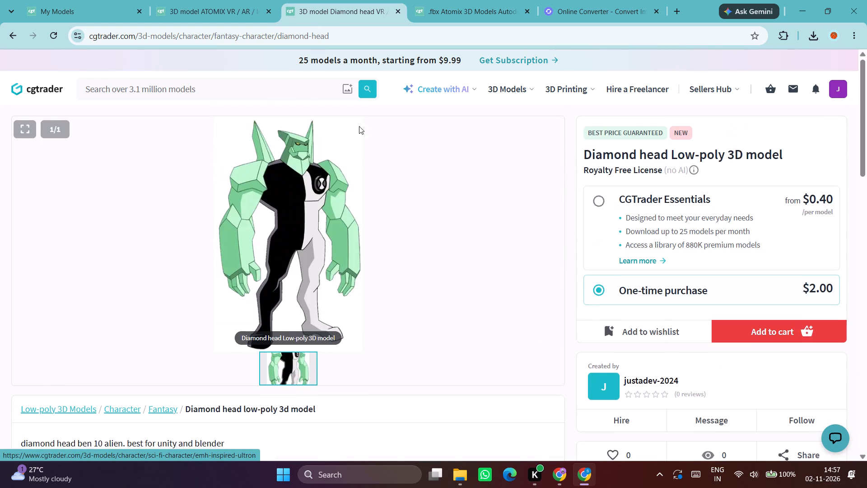
pyautogui.click(233, 0)
pyautogui.scroll(2, 118, 71)
# Close the published Diamond head and ATOMIX model pages, keeping the filtered atomix search results open.
pyautogui.click(79, 1)
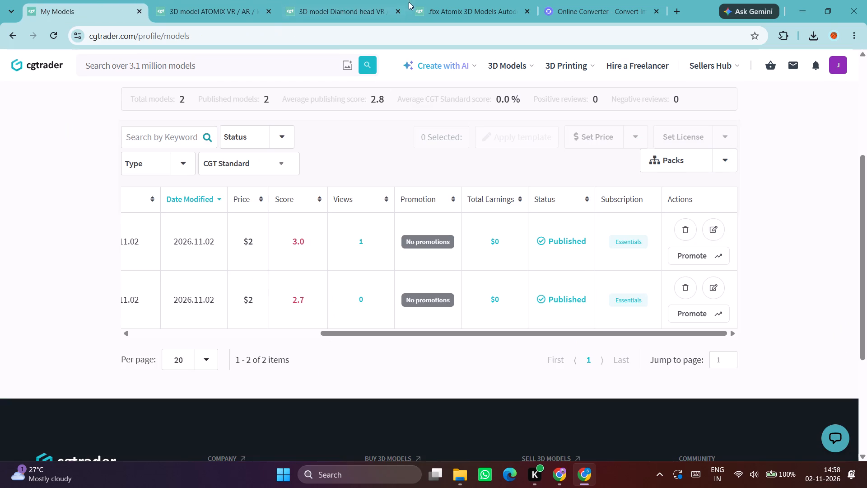
pyautogui.click(364, 0)
pyautogui.click(409, 0)
pyautogui.click(397, 9)
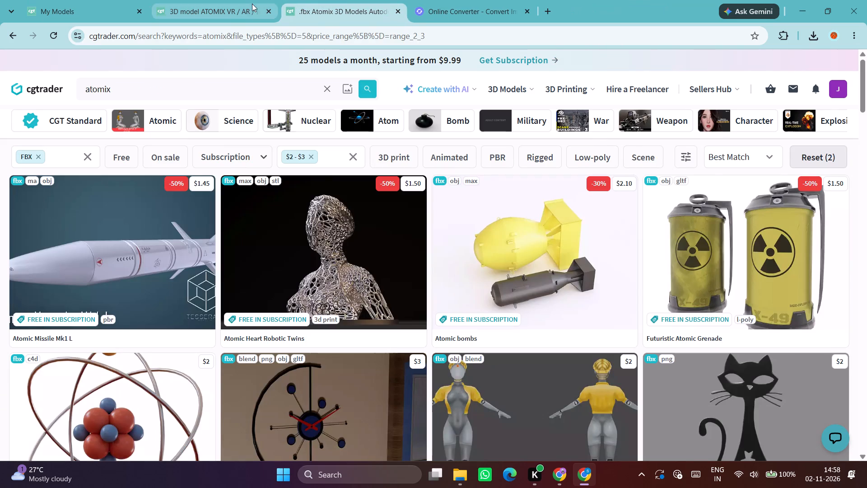
pyautogui.click(263, 11)
pyautogui.click(272, 12)
# Rerun the atomix marketplace search, and search for ATOMIX in capitals with the FBX and $2 to $3 filters kept.
pyautogui.click(168, 90)
pyautogui.press('Return')
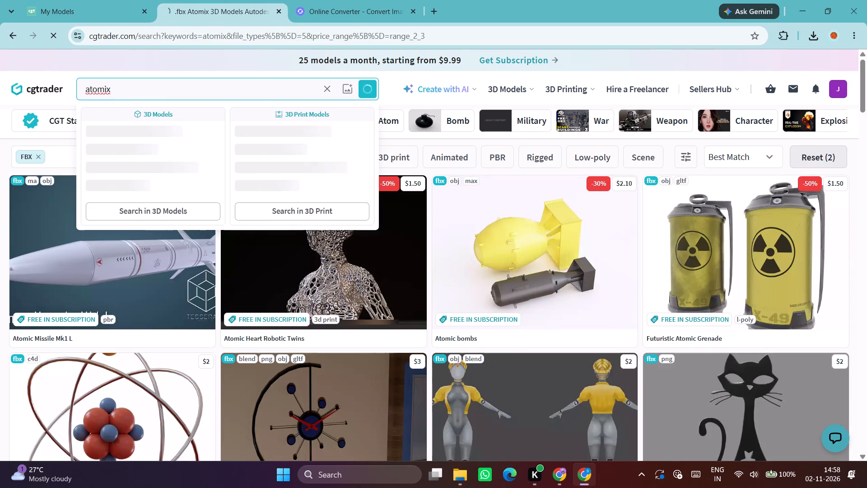
pyautogui.click(172, 90)
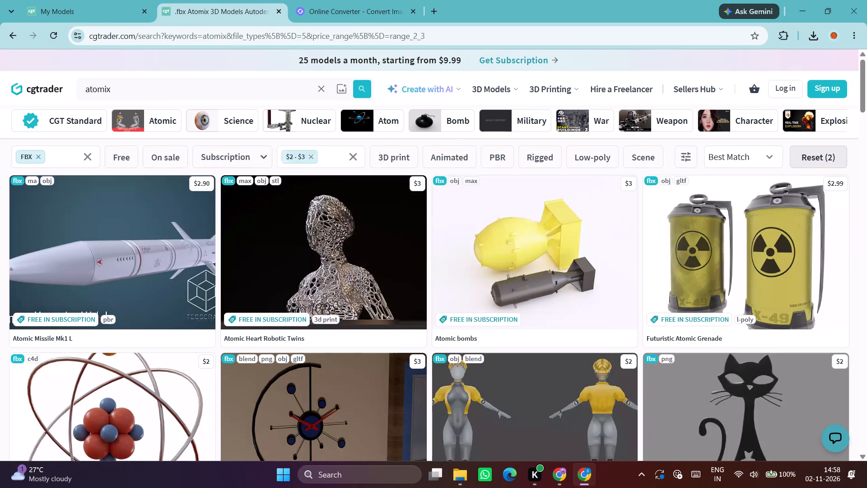
pyautogui.hotkey('ctrl', 'a')
pyautogui.write('ATOMIX')
pyautogui.press('Return')
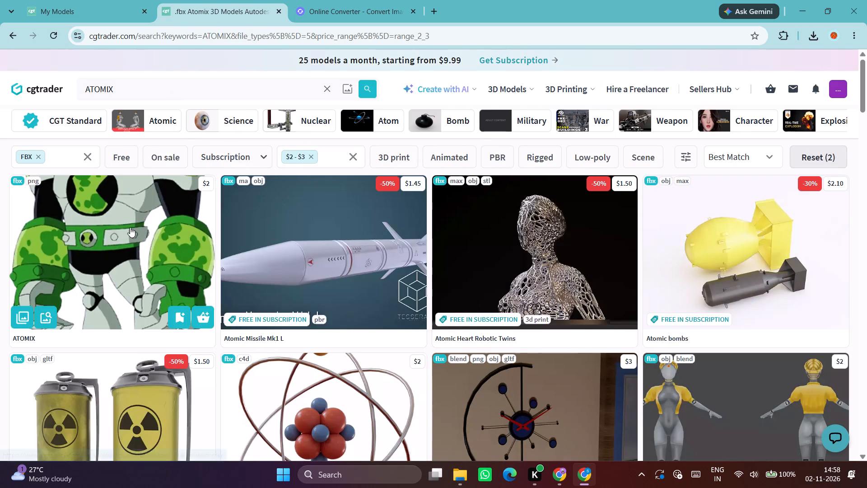
# Open the marketplace home page in a separate tab and search for Diamond head.
pyautogui.keyDown('ctrl'); pyautogui.click(39, 88); pyautogui.keyUp('ctrl')
pyautogui.click(354, 0)
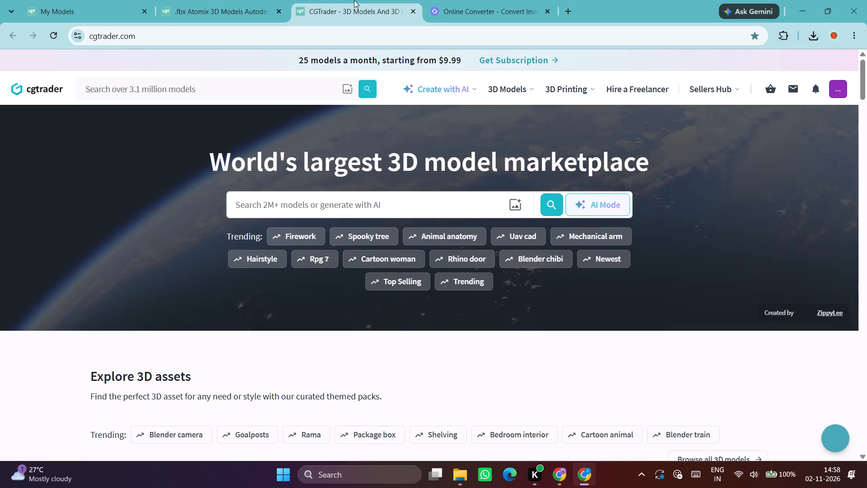
pyautogui.click(322, 206)
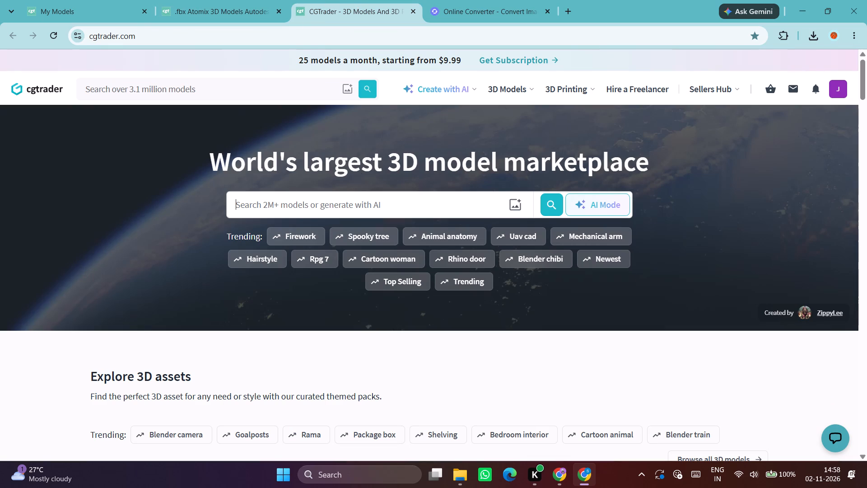
pyautogui.write('Diamond hea')
pyautogui.press('d')
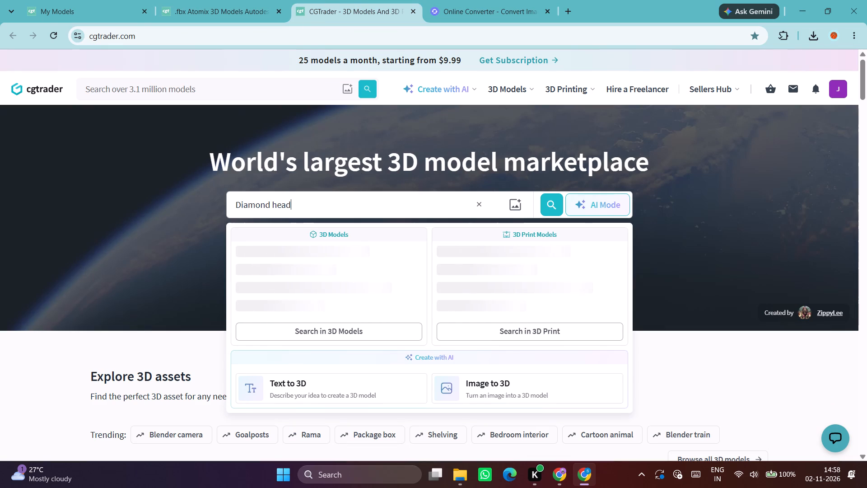
pyautogui.press('Return')
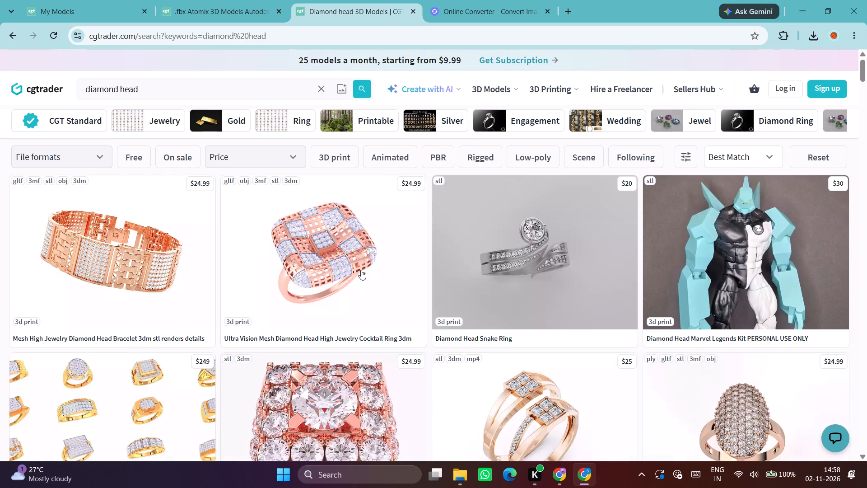
# Look through the unfiltered diamond head search results for the published Diamond head model.
pyautogui.scroll(-9, 364, 275)
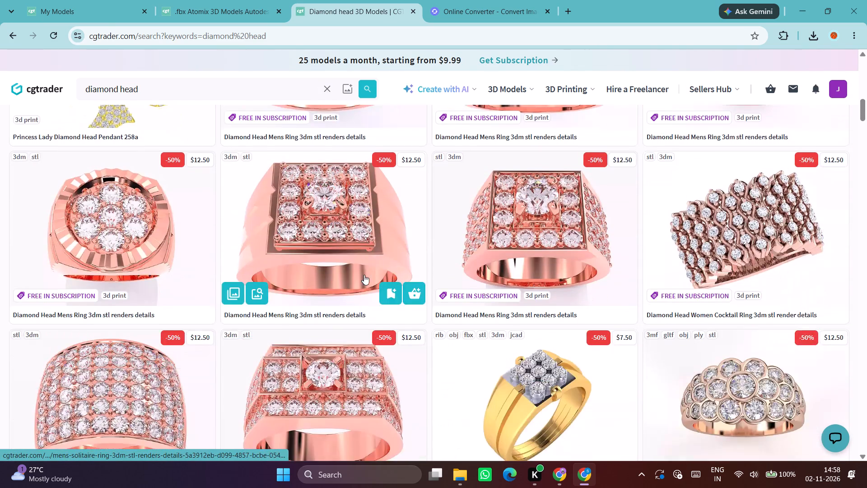
pyautogui.scroll(-12, 364, 275)
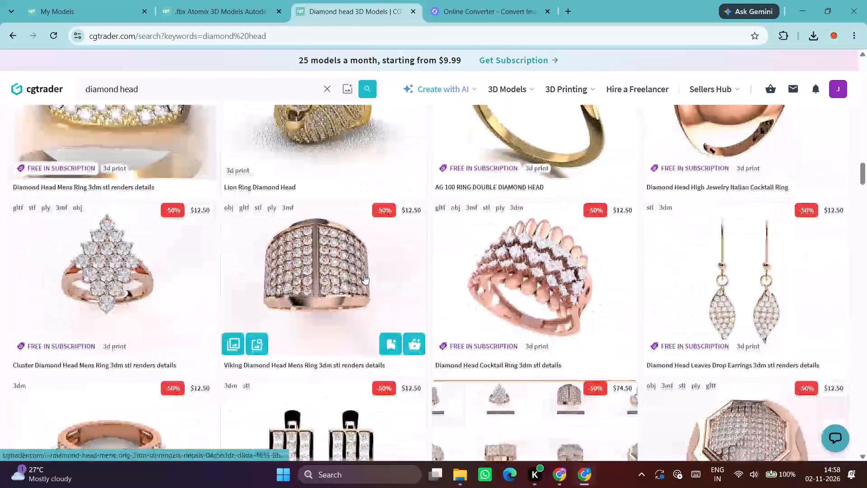
pyautogui.scroll(-12, 364, 275)
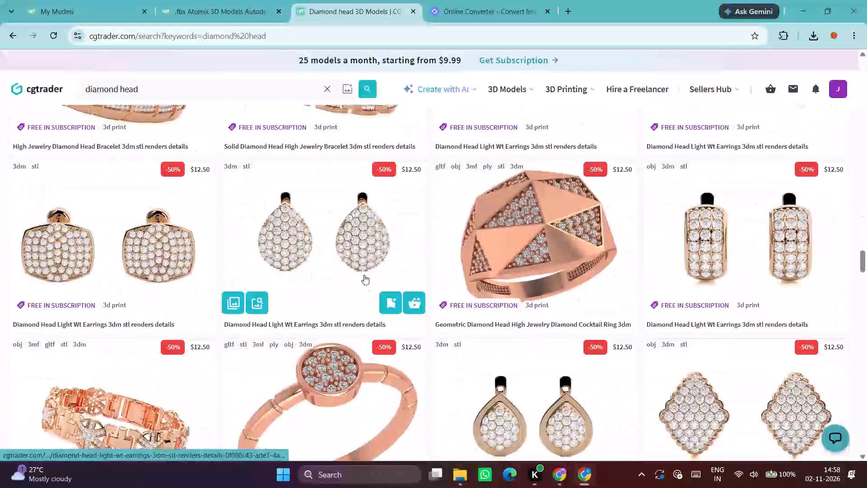
pyautogui.scroll(-11, 364, 275)
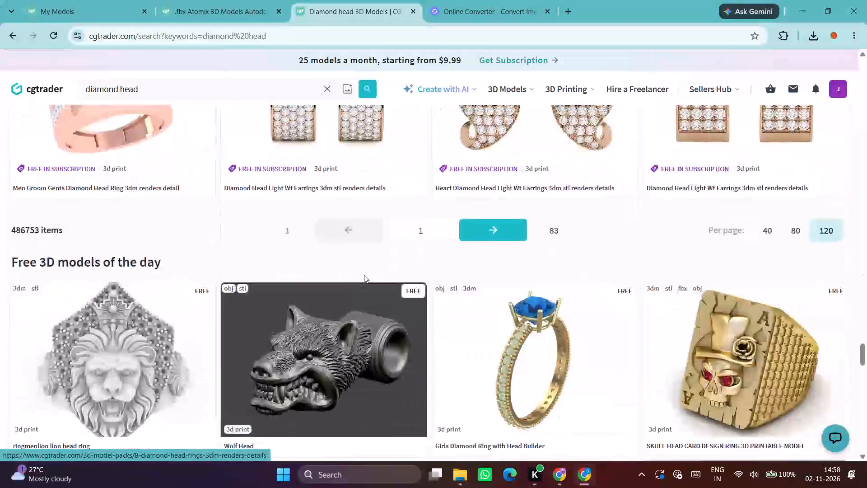
pyautogui.scroll(-9, 364, 275)
pyautogui.scroll(7, 364, 275)
pyautogui.scroll(20, 364, 275)
pyautogui.scroll(10, 364, 275)
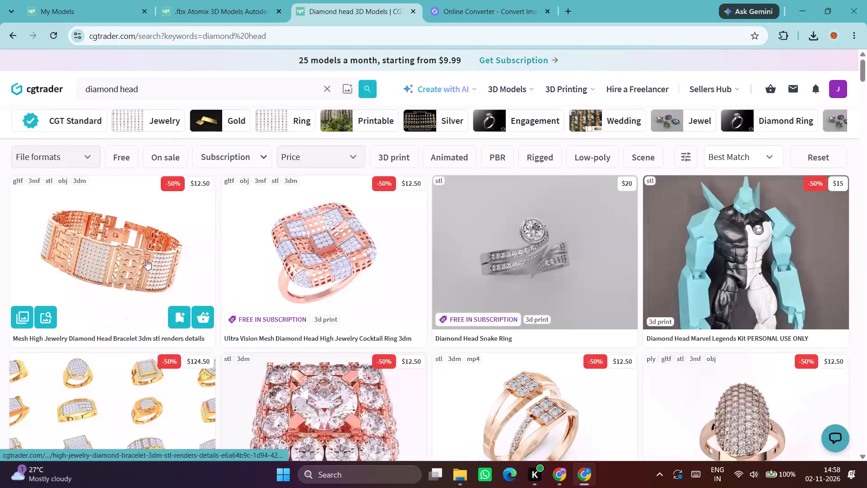
# Filter the diamond head search results to the Autodesk FBX (.fbx) file format.
pyautogui.click(89, 155)
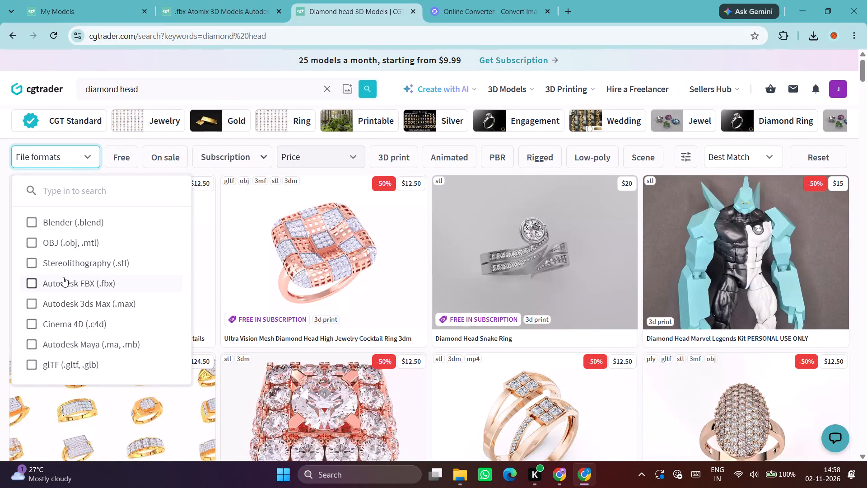
pyautogui.click(36, 283)
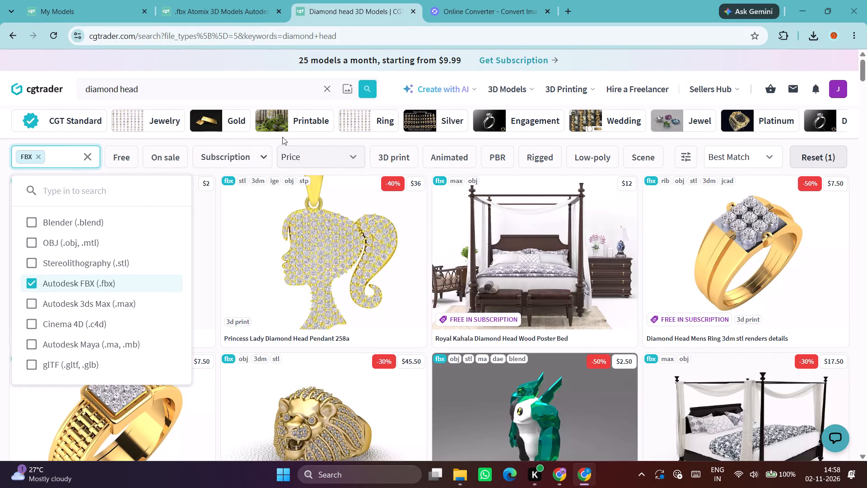
pyautogui.click(275, 142)
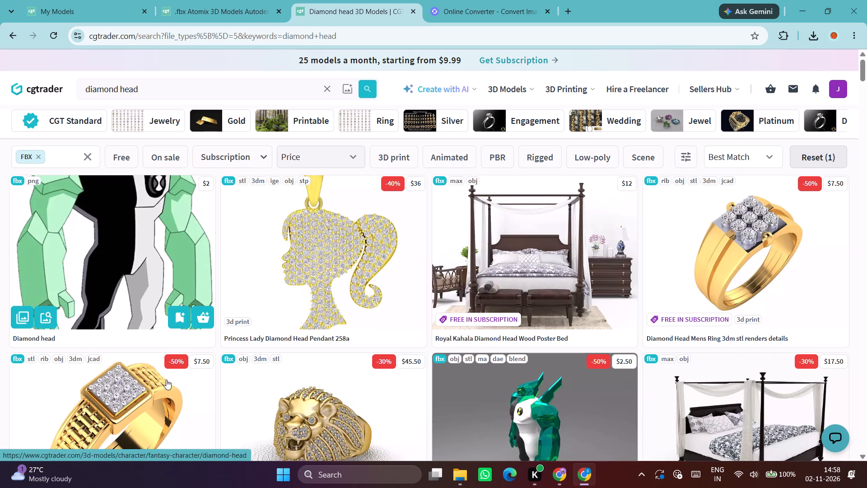
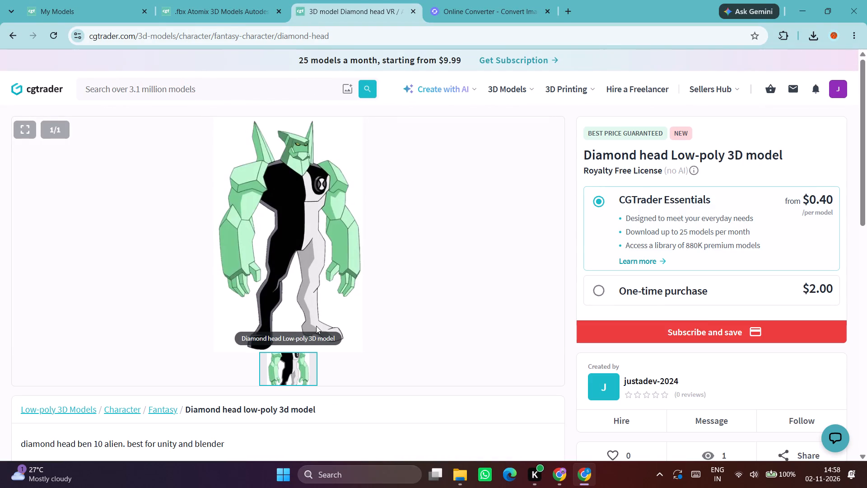
# Review the Diamond head listing page and read the details of its Royalty Free License (no AI).
pyautogui.moveTo(281, 371); pyautogui.dragTo(346, 369)
pyautogui.scroll(-2, 438, 406)
pyautogui.scroll(6, 438, 406)
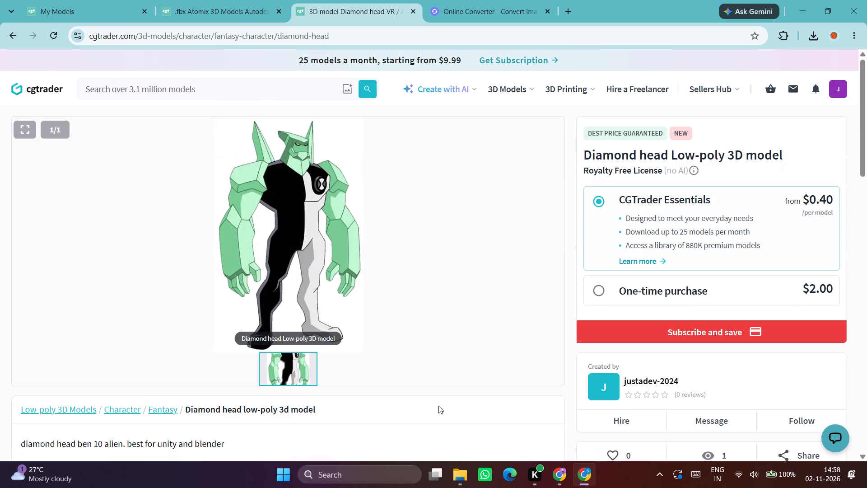
pyautogui.click(696, 174)
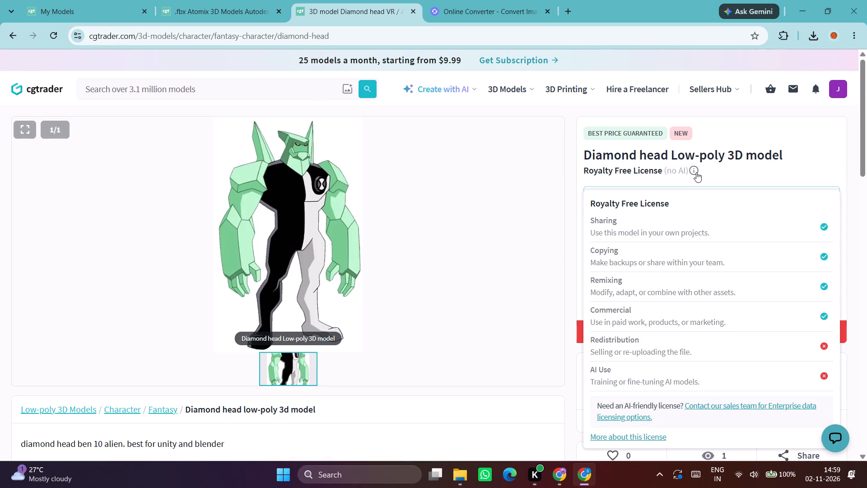
pyautogui.click(696, 171)
pyautogui.scroll(-2, 557, 304)
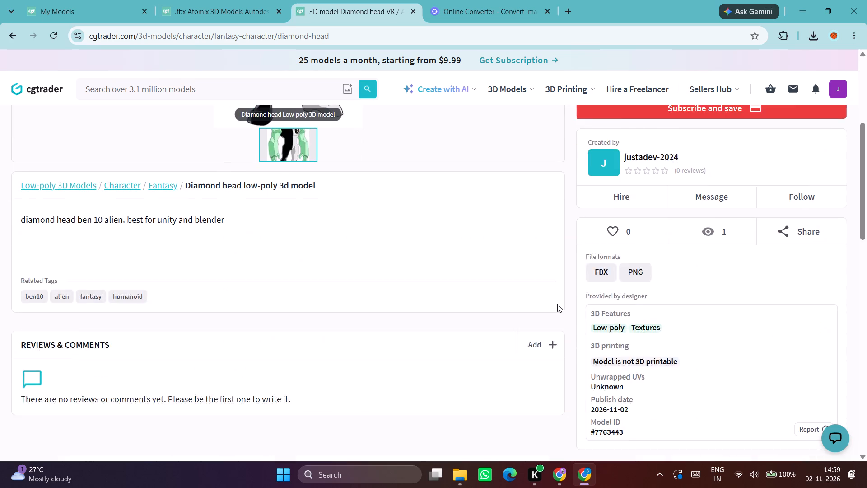
pyautogui.scroll(4, 557, 304)
pyautogui.click(699, 169)
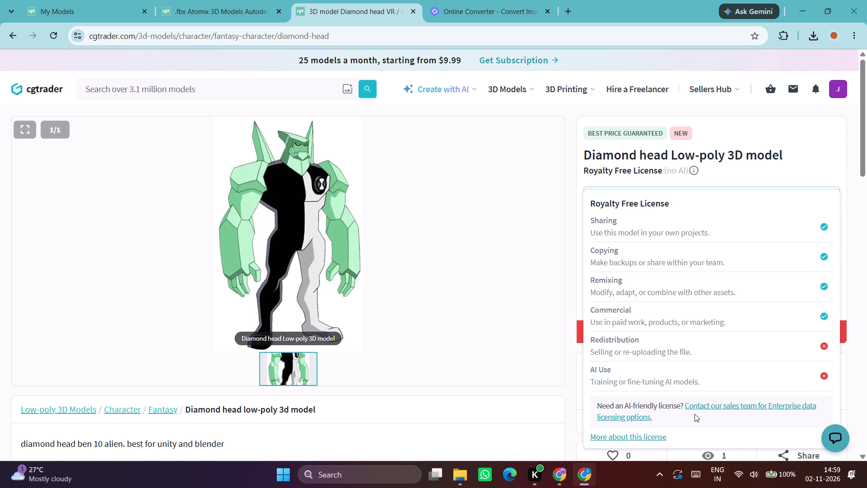
pyautogui.click(651, 439)
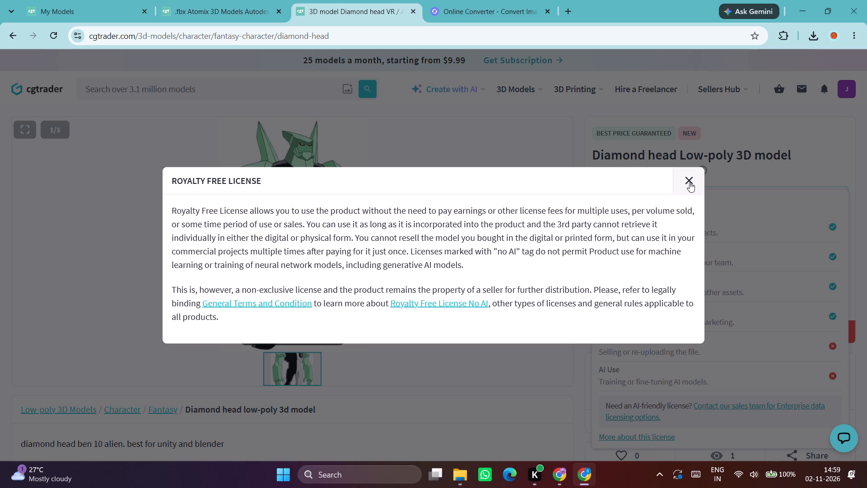
pyautogui.click(689, 185)
pyautogui.scroll(-4, 467, 300)
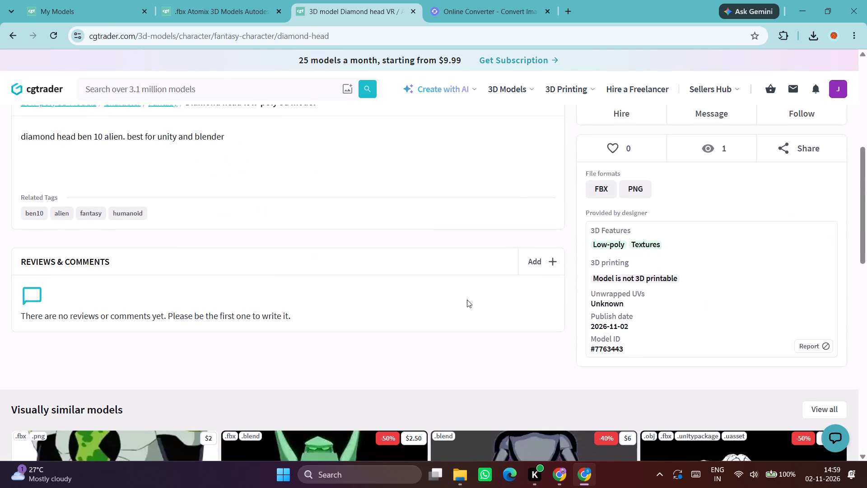
pyautogui.scroll(-2, 467, 300)
pyautogui.scroll(8, 467, 300)
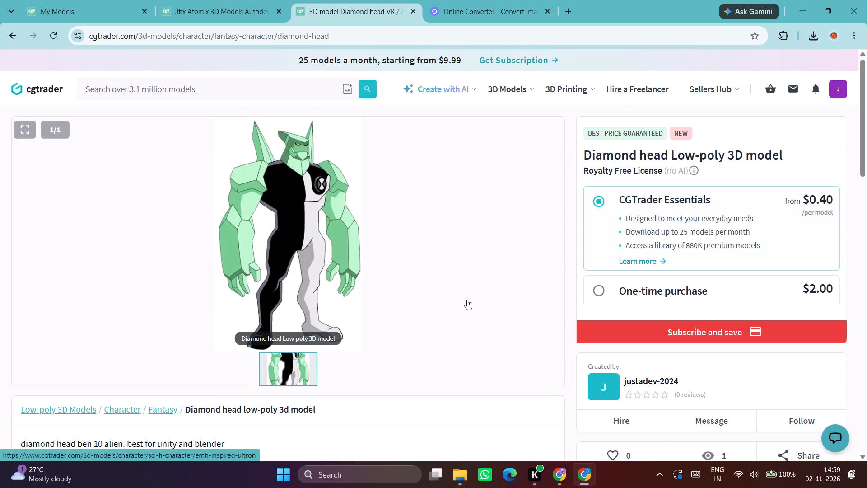
# Look through all the ATOMIX search results filtered to FBX and $2 to $3.
pyautogui.click(231, 0)
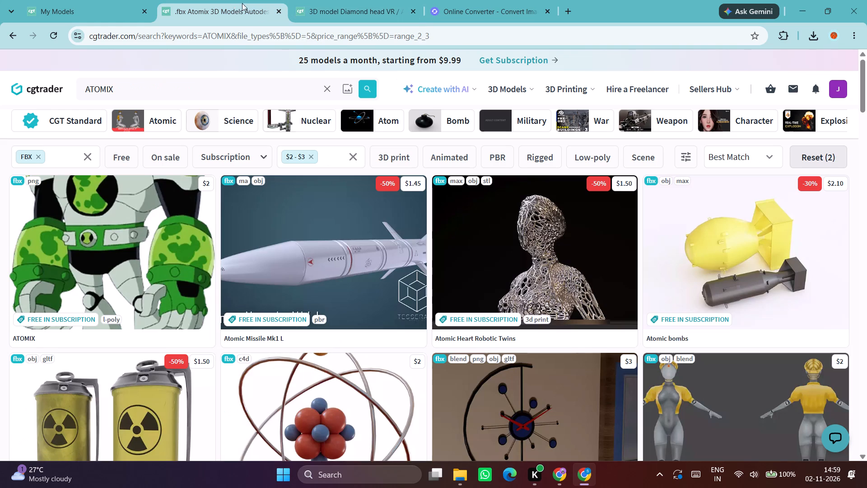
pyautogui.scroll(3, 336, 231)
pyautogui.scroll(-2, 435, 295)
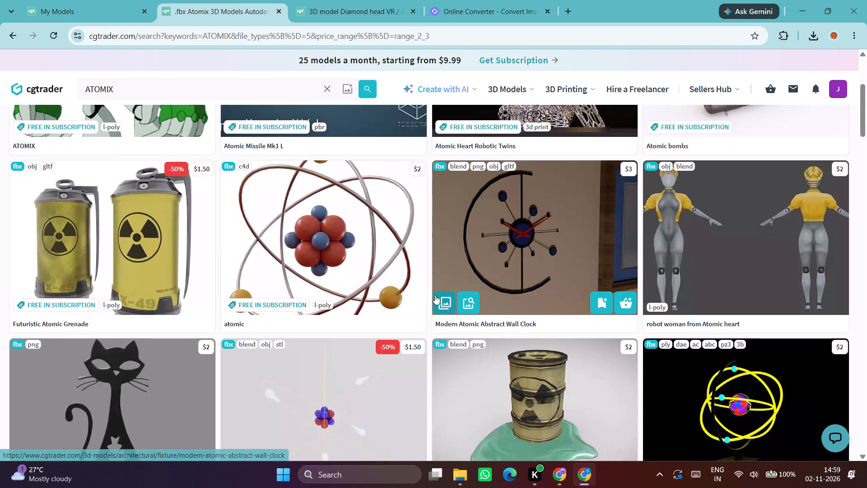
pyautogui.scroll(-5, 435, 295)
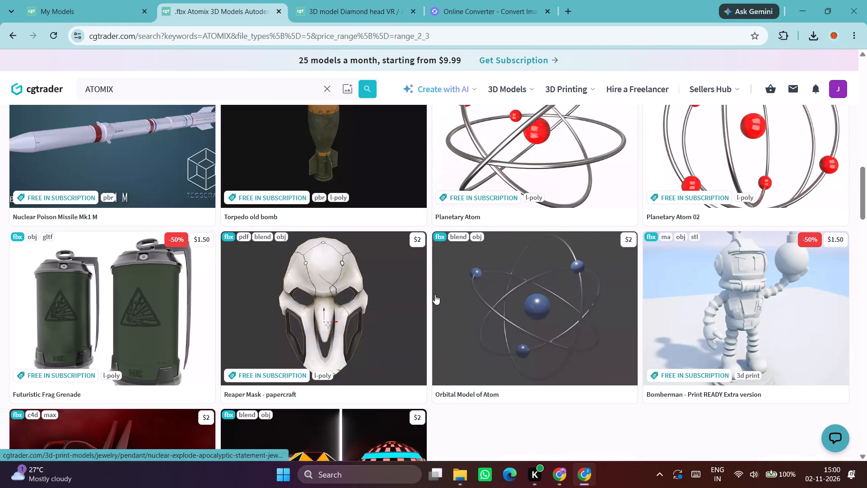
pyautogui.scroll(-2, 435, 295)
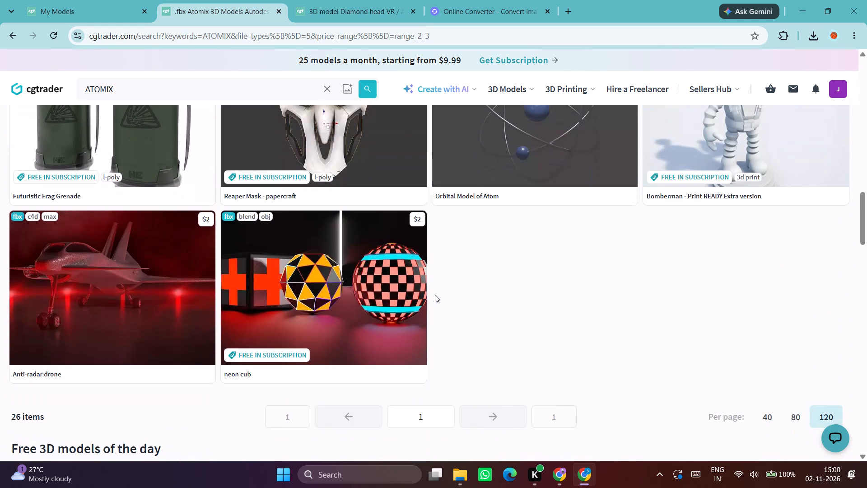
pyautogui.scroll(13, 435, 295)
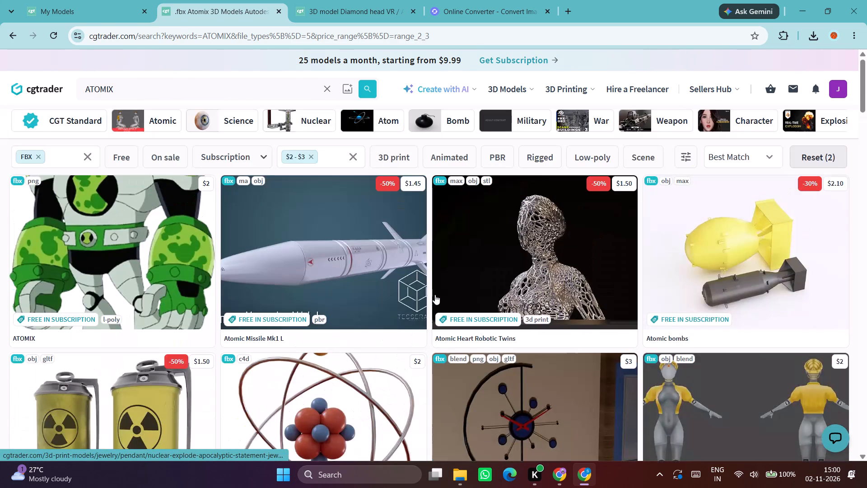
# Close the browser tabs holding the Diamond head listing and the ATOMIX search results.
pyautogui.click(354, 0)
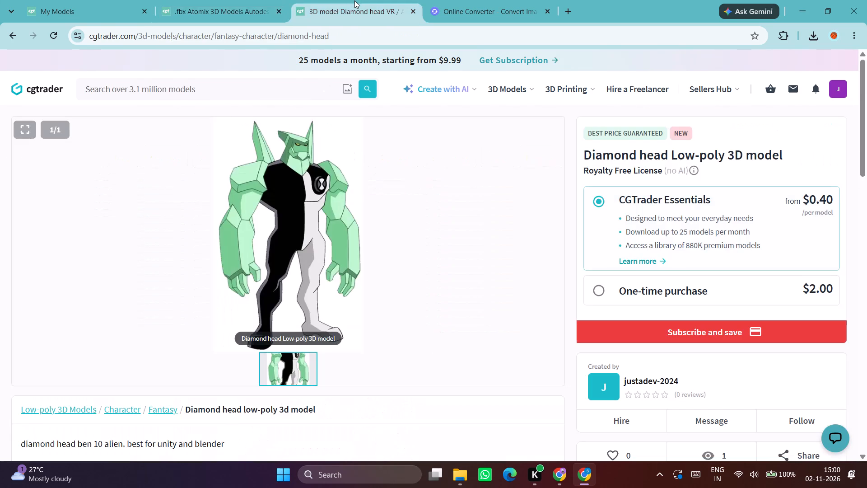
pyautogui.click(407, 10)
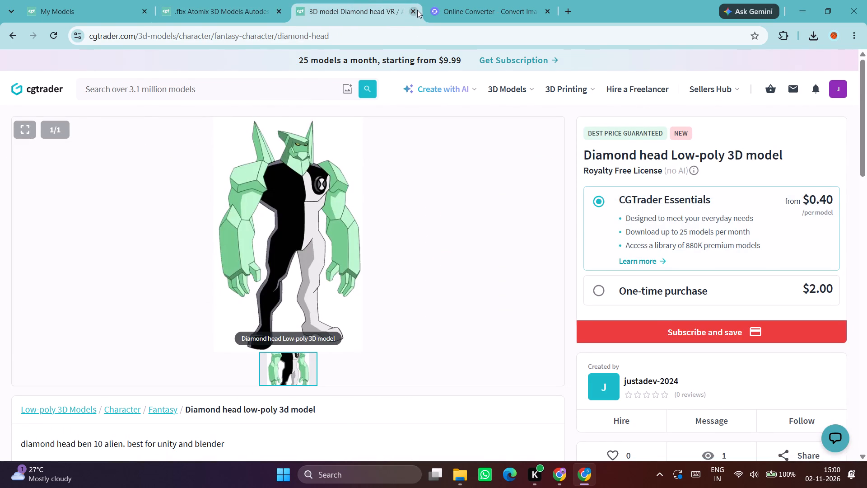
pyautogui.click(417, 10)
pyautogui.click(280, 13)
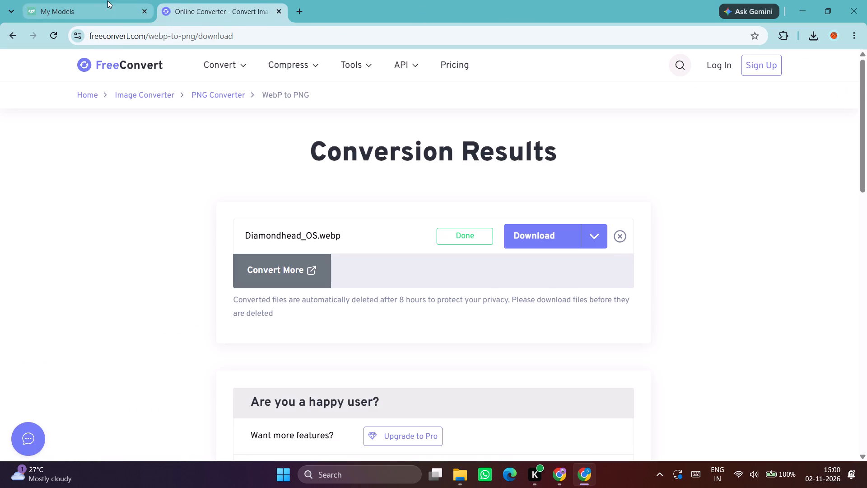
# Open the Diamond head model for editing from My Models and remove the PNG (.png) format entry under diamond head.zip.
pyautogui.click(109, 1)
pyautogui.hscroll(3, 318, 241)
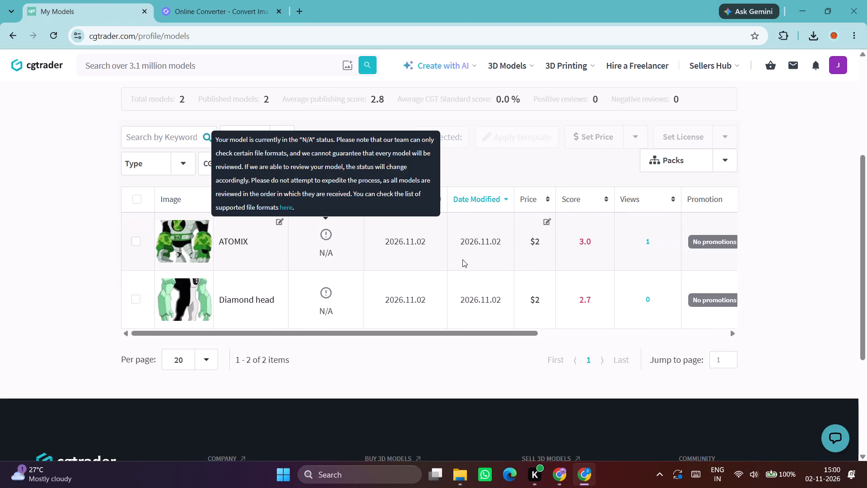
pyautogui.hscroll(-7, 462, 259)
pyautogui.click(716, 288)
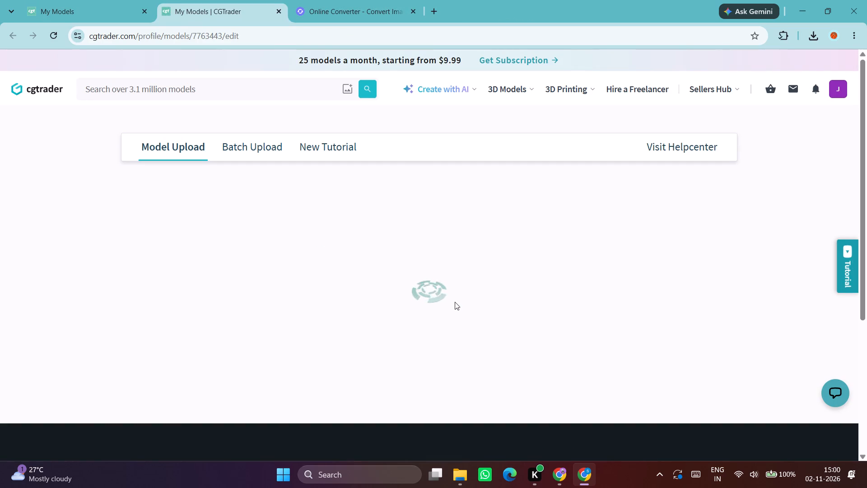
pyautogui.scroll(-5, 455, 302)
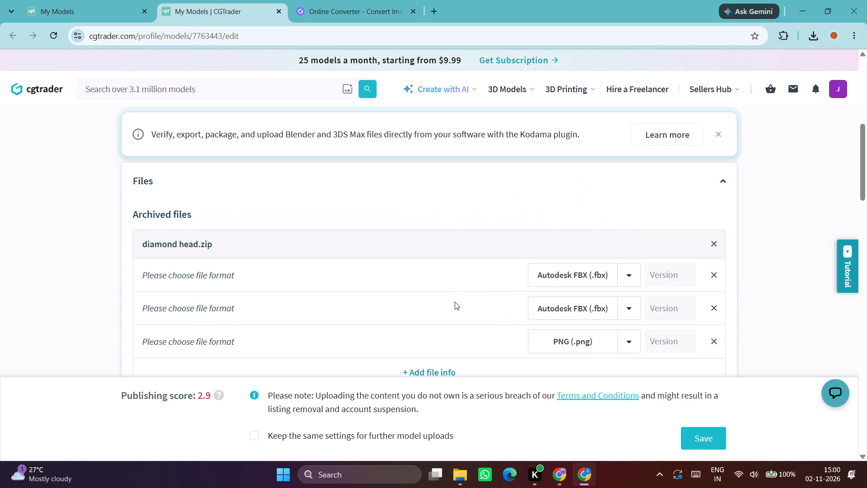
pyautogui.scroll(-1, 455, 302)
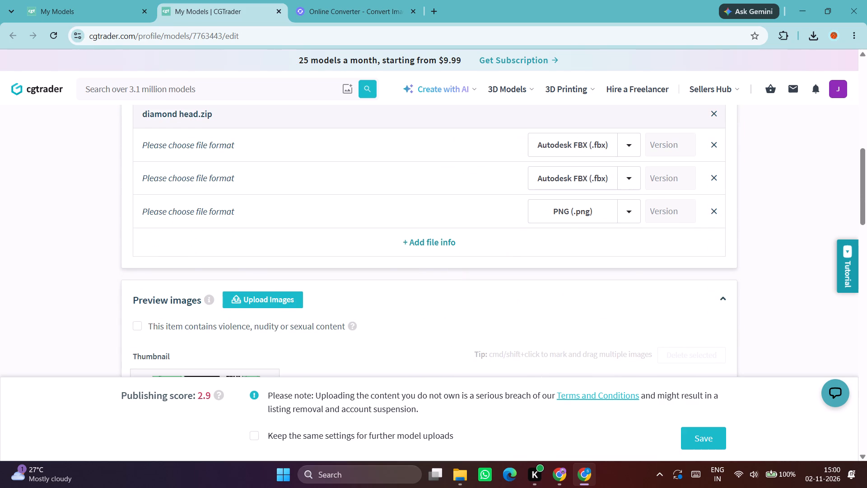
pyautogui.scroll(1, 669, 216)
pyautogui.click(717, 329)
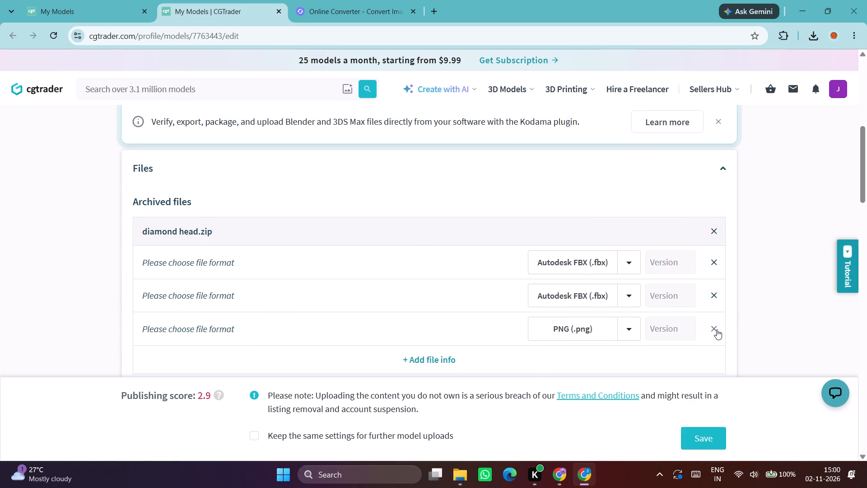
pyautogui.click(710, 296)
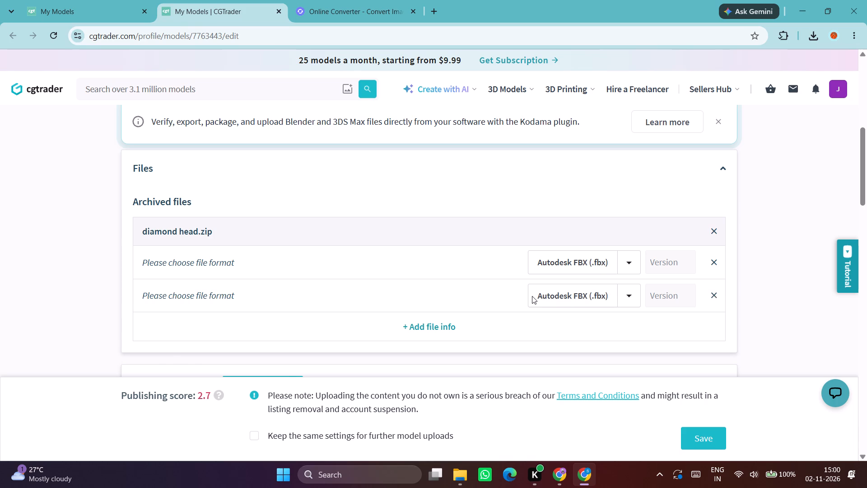
# Review the rest of the Diamond head edit form, including preview images, embeds, description, tags, technical details, category and pricing.
pyautogui.scroll(-3, 532, 296)
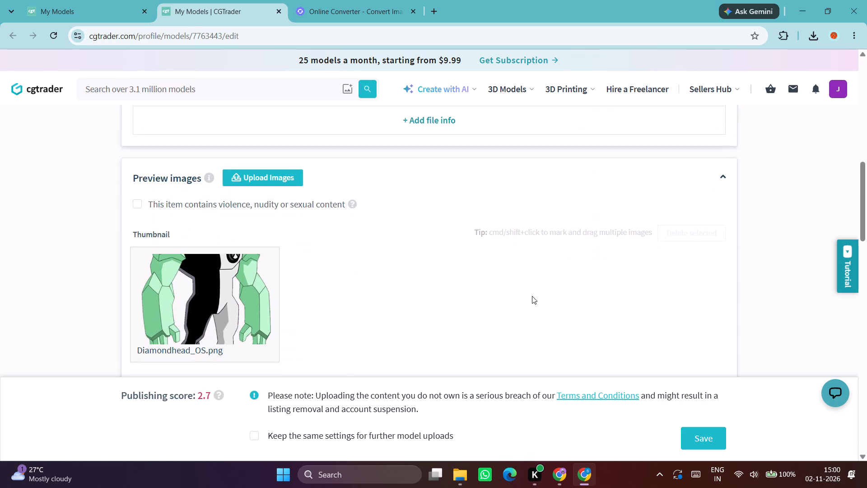
pyautogui.scroll(1, 532, 296)
pyautogui.scroll(-2, 532, 296)
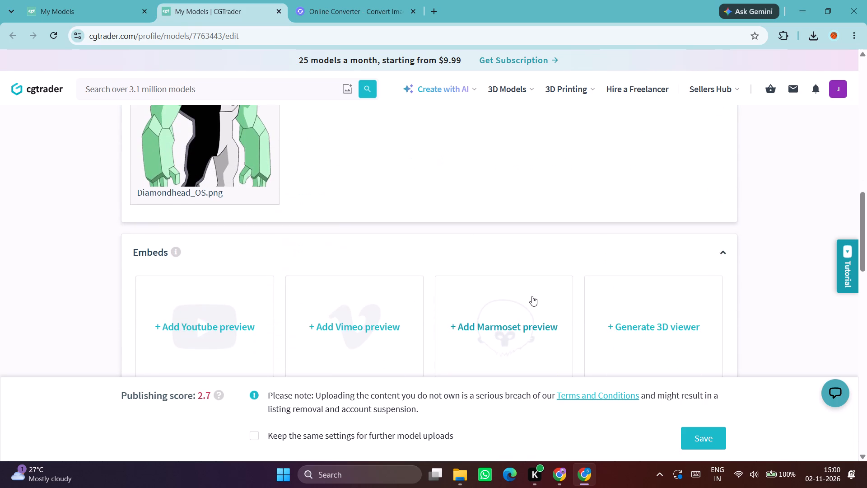
pyautogui.scroll(-5, 532, 296)
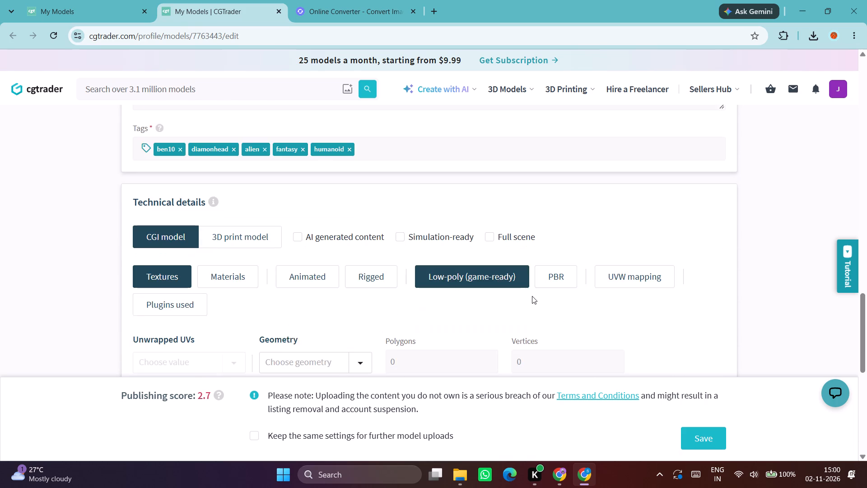
pyautogui.scroll(-5, 532, 296)
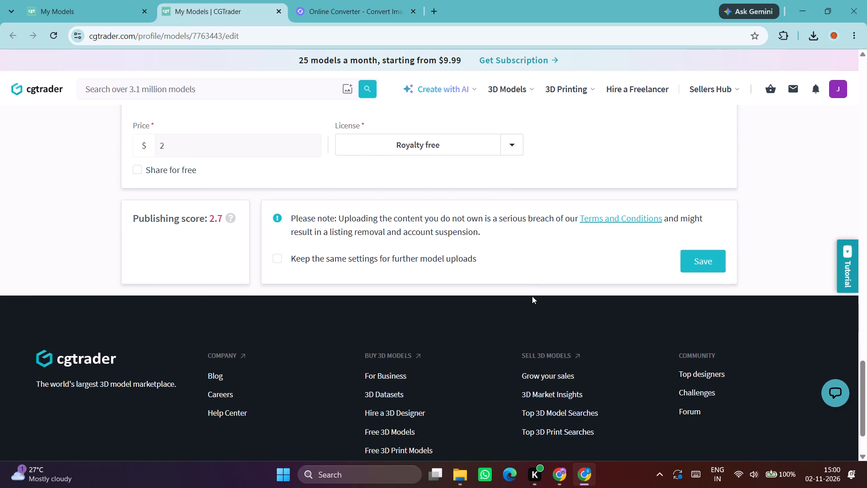
pyautogui.scroll(2, 623, 300)
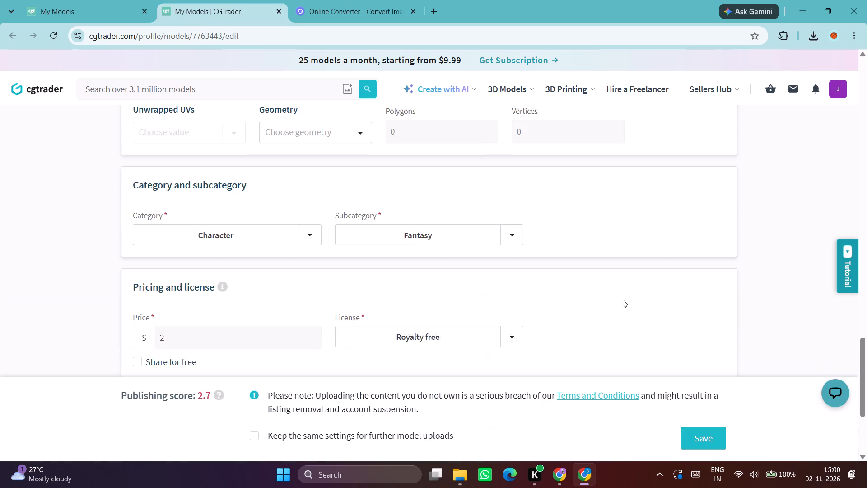
pyautogui.scroll(5, 623, 300)
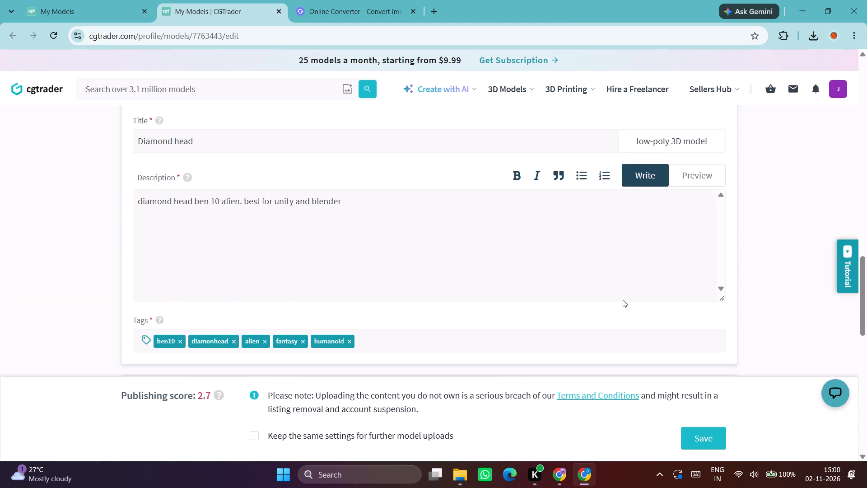
pyautogui.scroll(7, 623, 300)
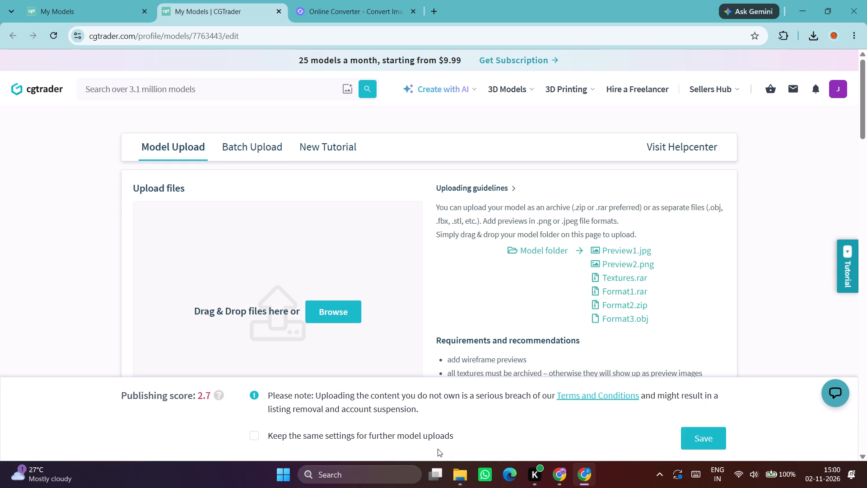
# Switch to File Explorer and copy the deleted Diamondhead_OS PNG file from the Recycle Bin.
pyautogui.click(457, 466)
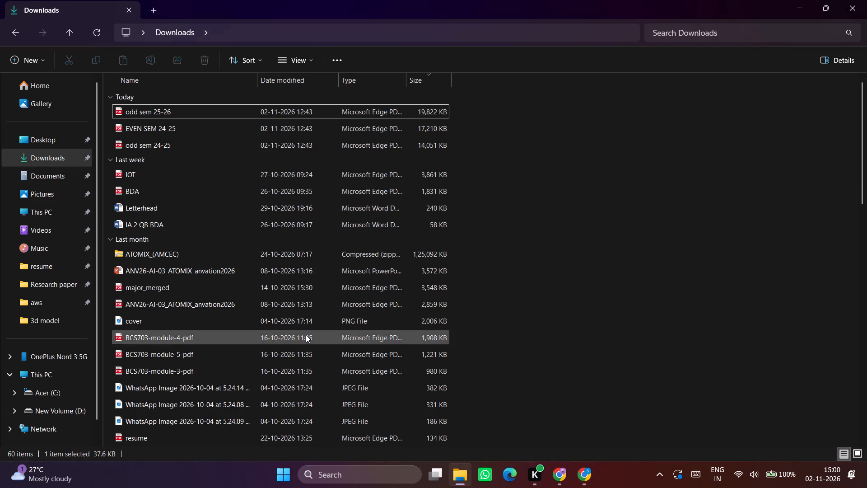
pyautogui.doubleClick(28, 254)
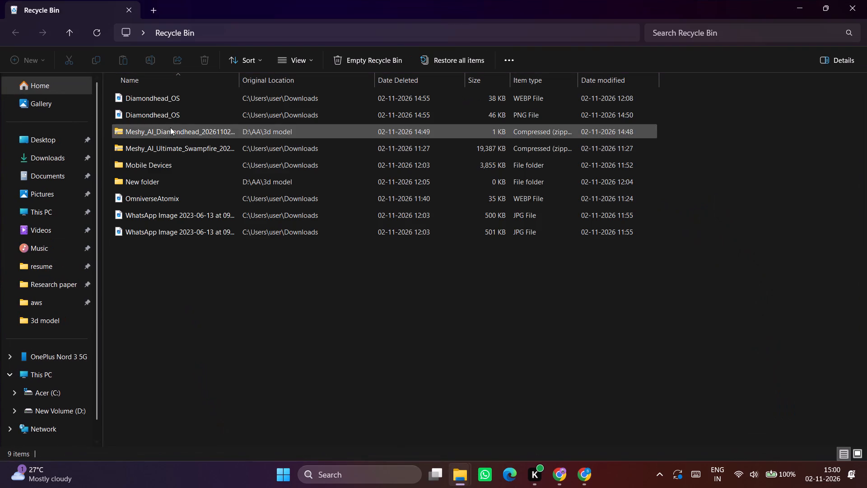
pyautogui.click(174, 115)
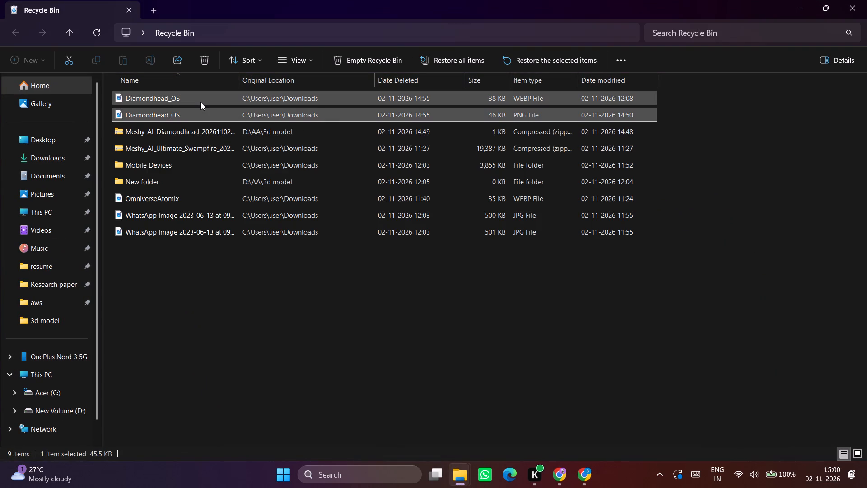
pyautogui.hotkey('ctrl', 'c')
# Open the diamon head folder inside 3d model on New Volume (D:) and try to paste the copied PNG there.
pyautogui.click(37, 204)
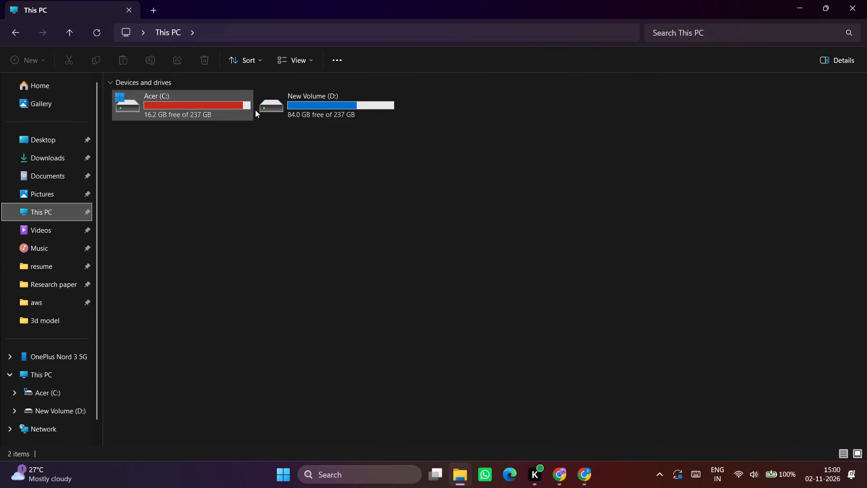
pyautogui.doubleClick(282, 109)
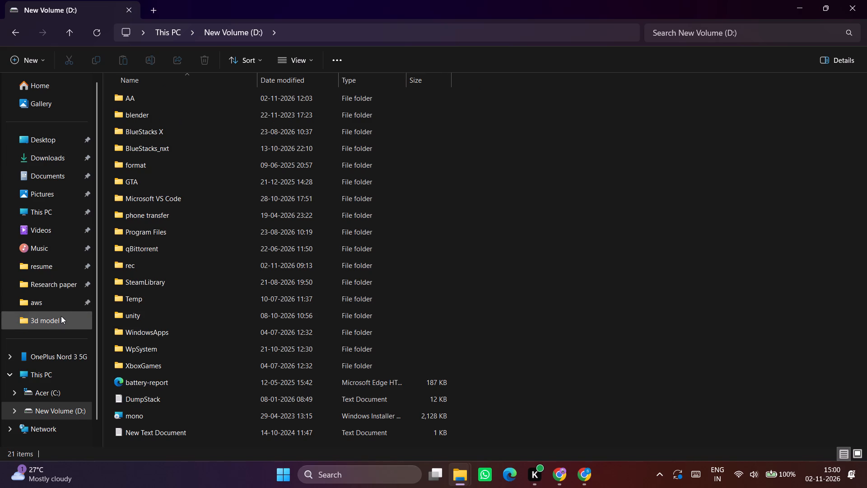
pyautogui.click(61, 316)
pyautogui.doubleClick(283, 119)
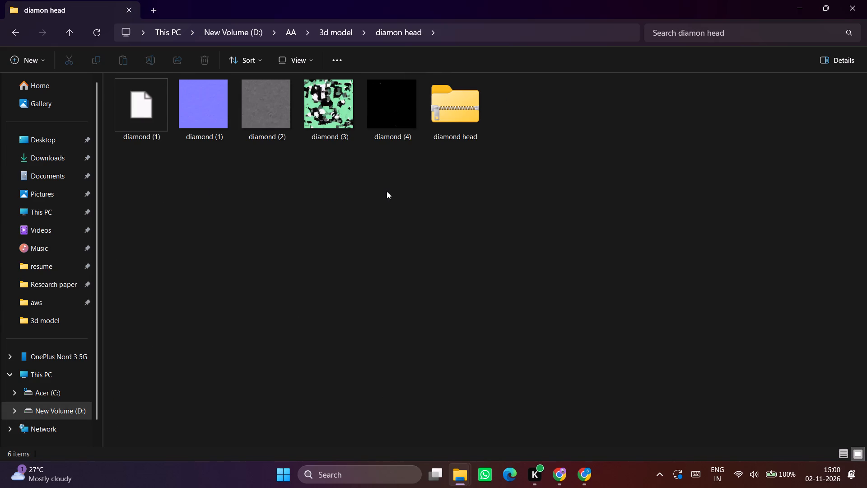
pyautogui.click(387, 191)
pyautogui.hotkey('ctrl', 'v')
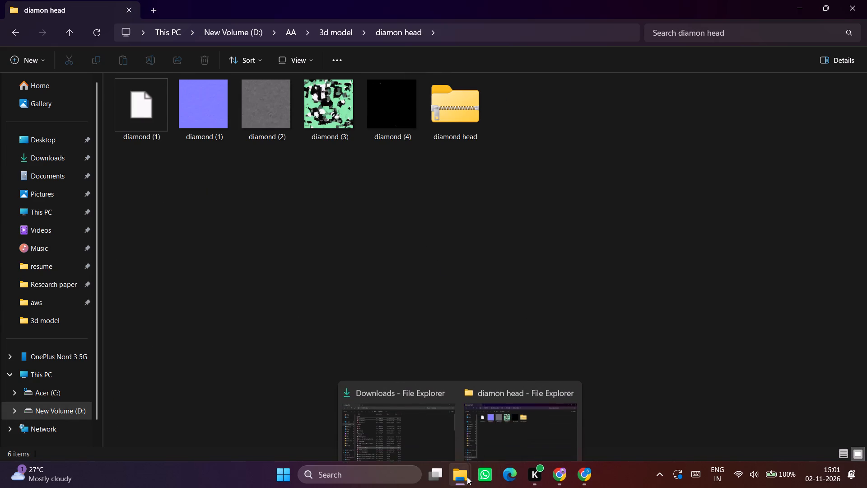
# Close the other File Explorer window, reopen the Recycle Bin from the desktop, and restore the Diamondhead_OS PNG file.
pyautogui.click(407, 410)
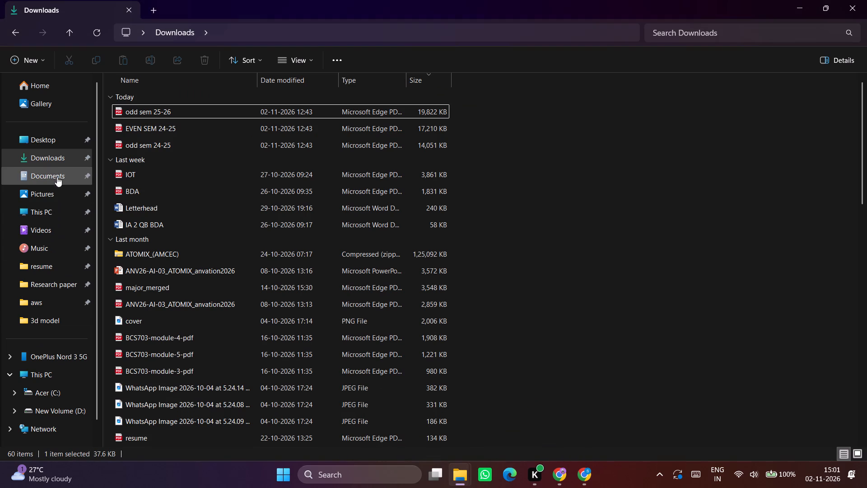
pyautogui.scroll(2, 47, 103)
pyautogui.scroll(3, 47, 257)
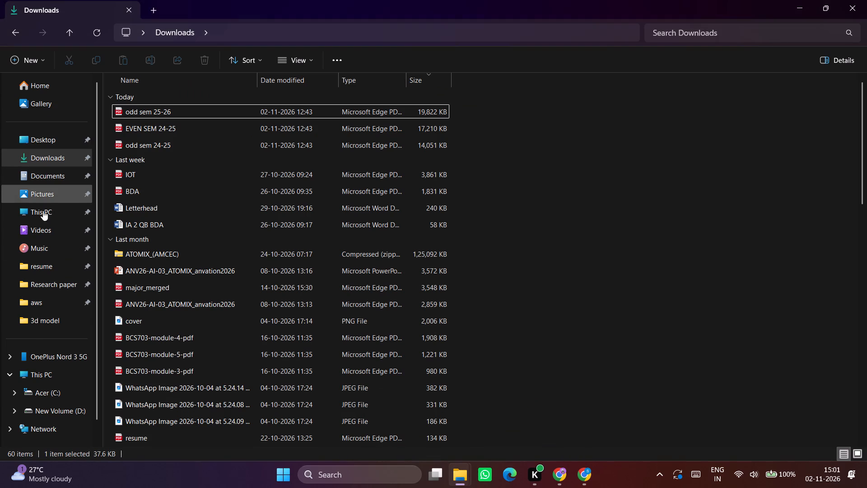
pyautogui.click(40, 139)
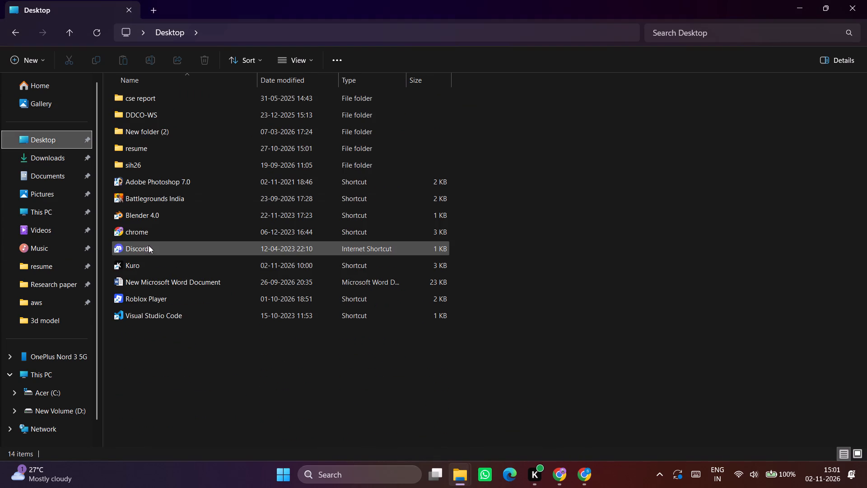
pyautogui.click(866, 0)
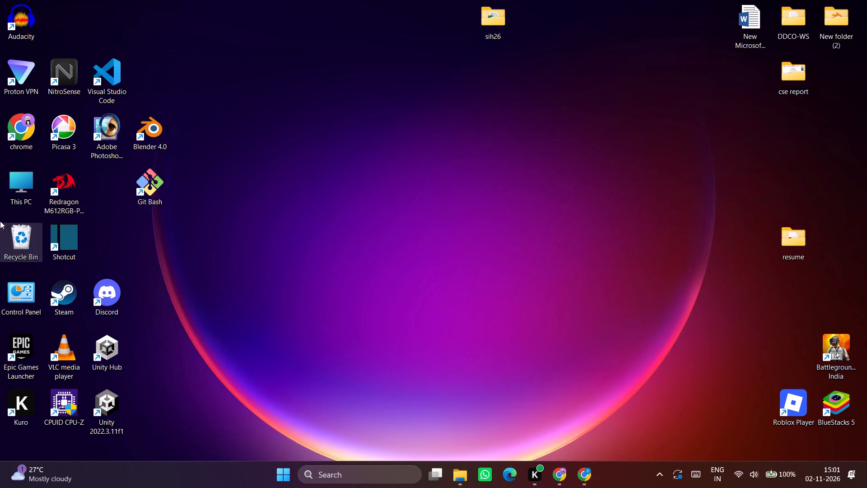
pyautogui.doubleClick(17, 236)
pyautogui.click(230, 114)
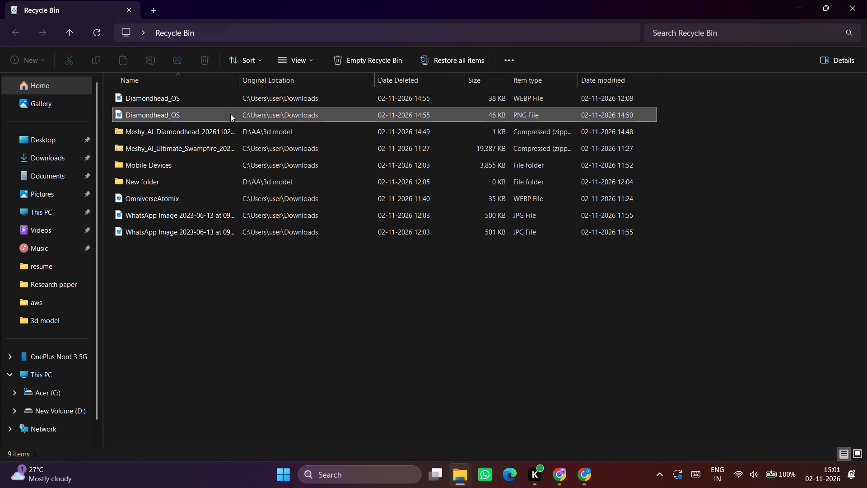
pyautogui.click(505, 56)
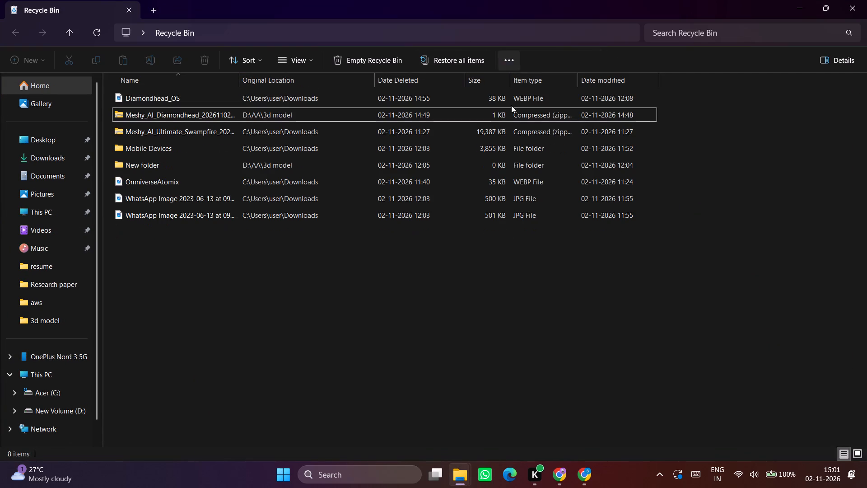
# Copy the restored Diamondhead_OS PNG from Downloads into the diamon head folder, and close the Downloads window.
pyautogui.click(463, 485)
pyautogui.click(539, 419)
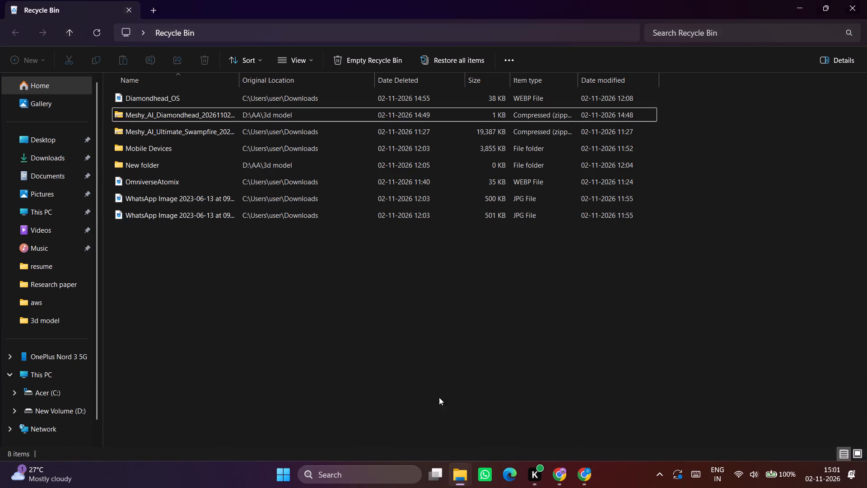
pyautogui.click(51, 159)
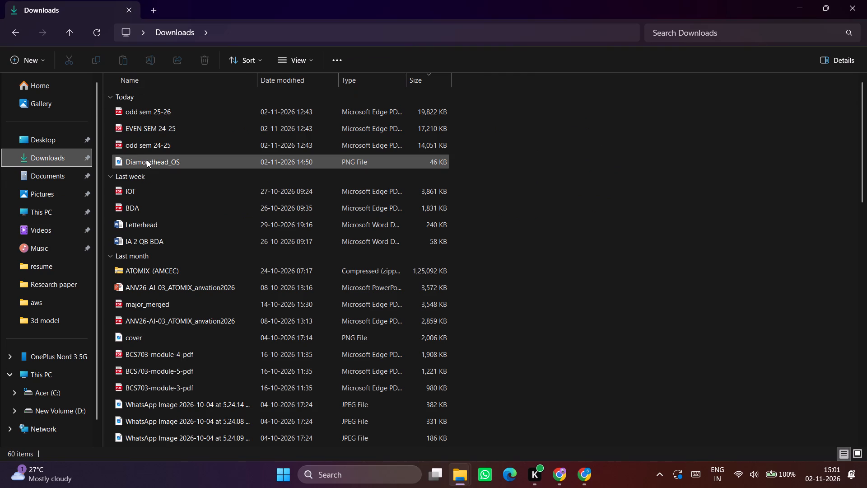
pyautogui.click(147, 161)
pyautogui.hotkey('ctrl', 'c')
pyautogui.hotkey('alt', 'Tab')
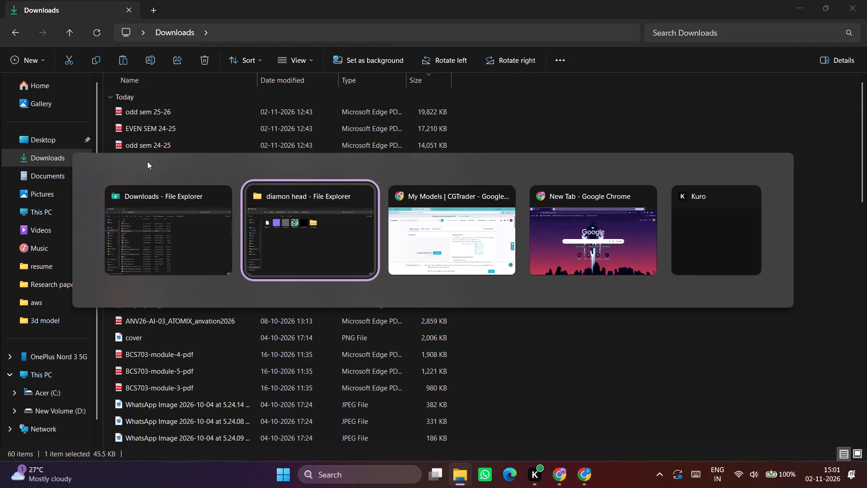
pyautogui.click(331, 242)
pyautogui.hotkey('ctrl', 'c')
pyautogui.hotkey('ctrl', 'v')
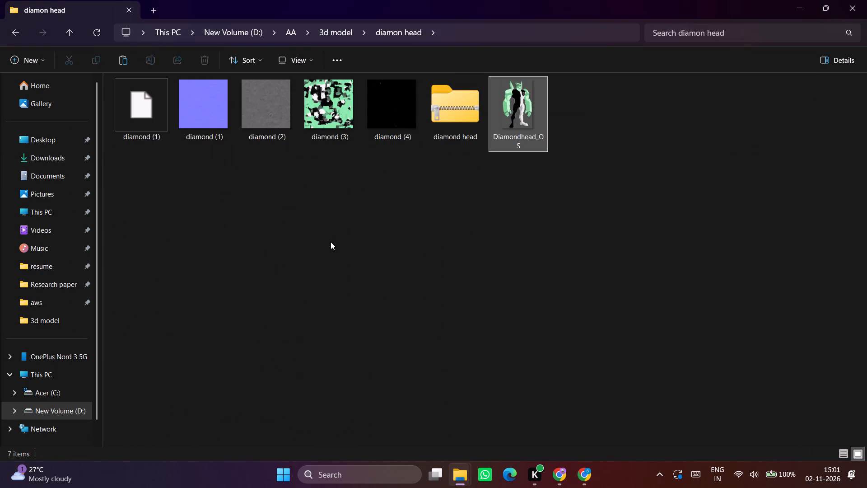
pyautogui.hotkey('alt', 'Tab')
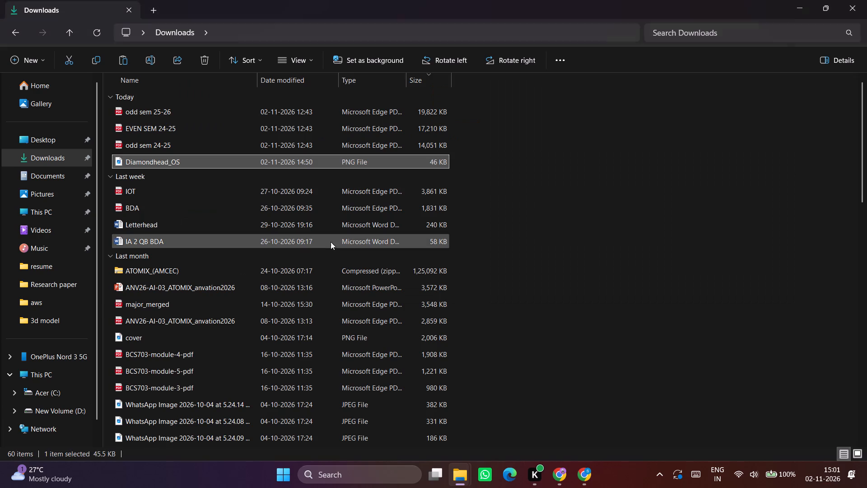
pyautogui.click(865, 0)
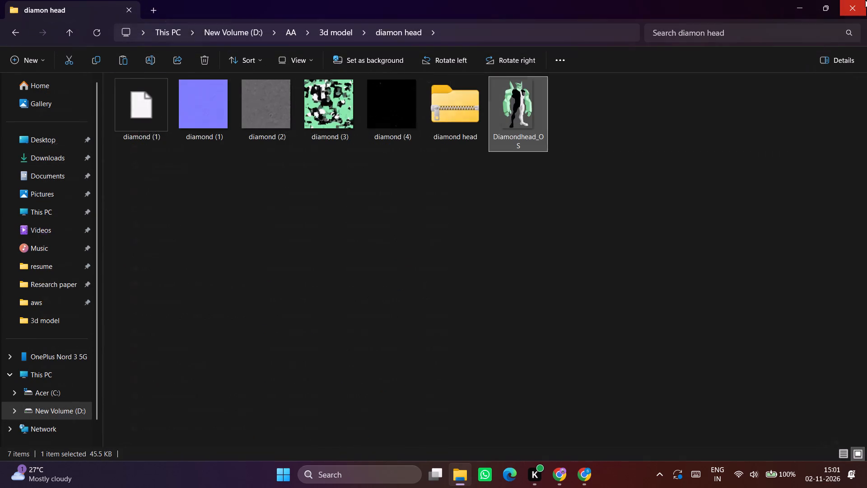